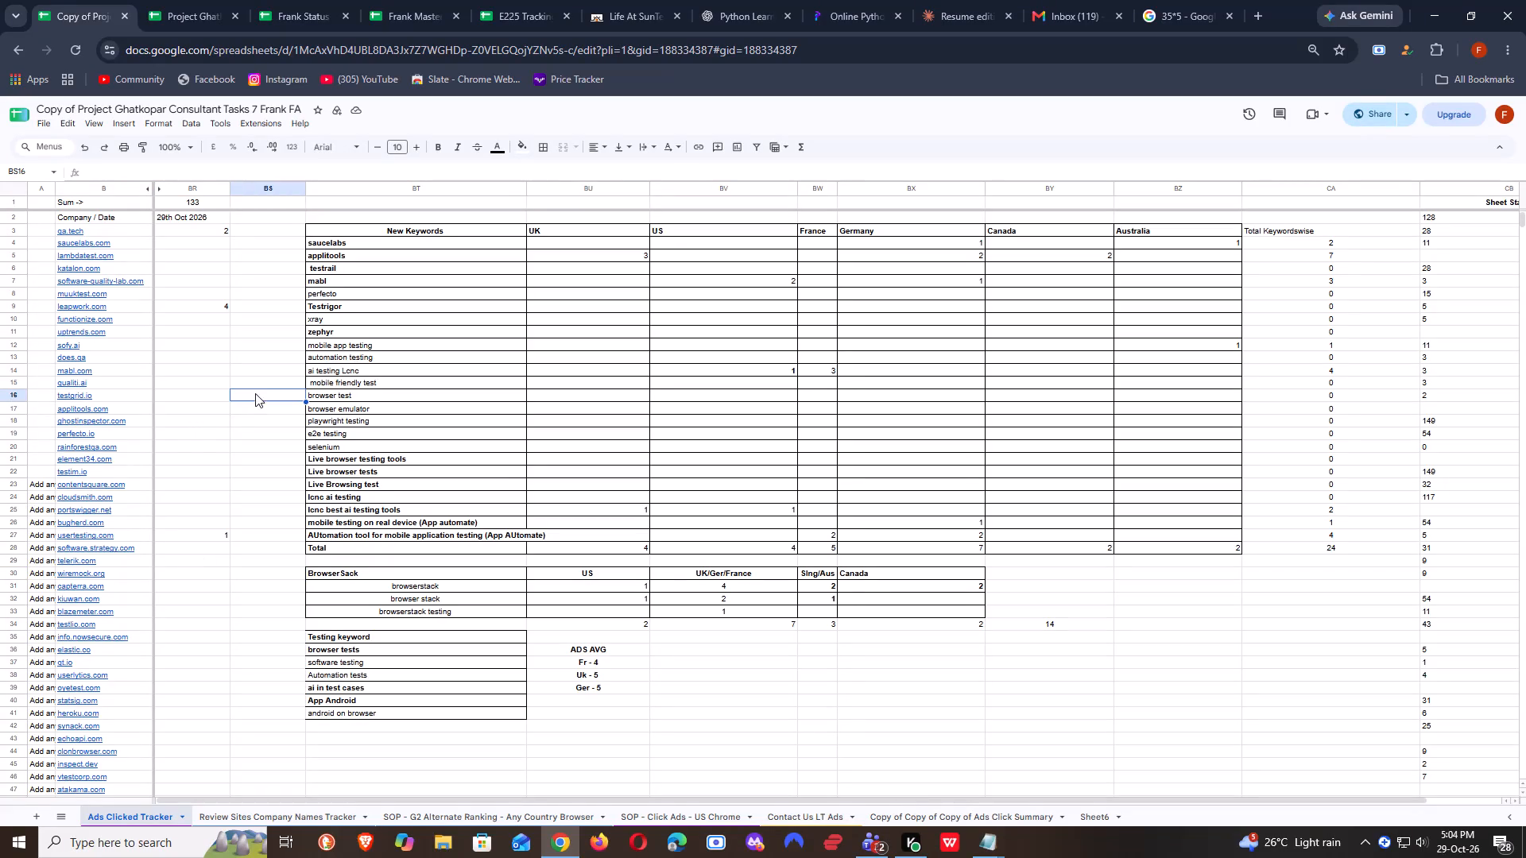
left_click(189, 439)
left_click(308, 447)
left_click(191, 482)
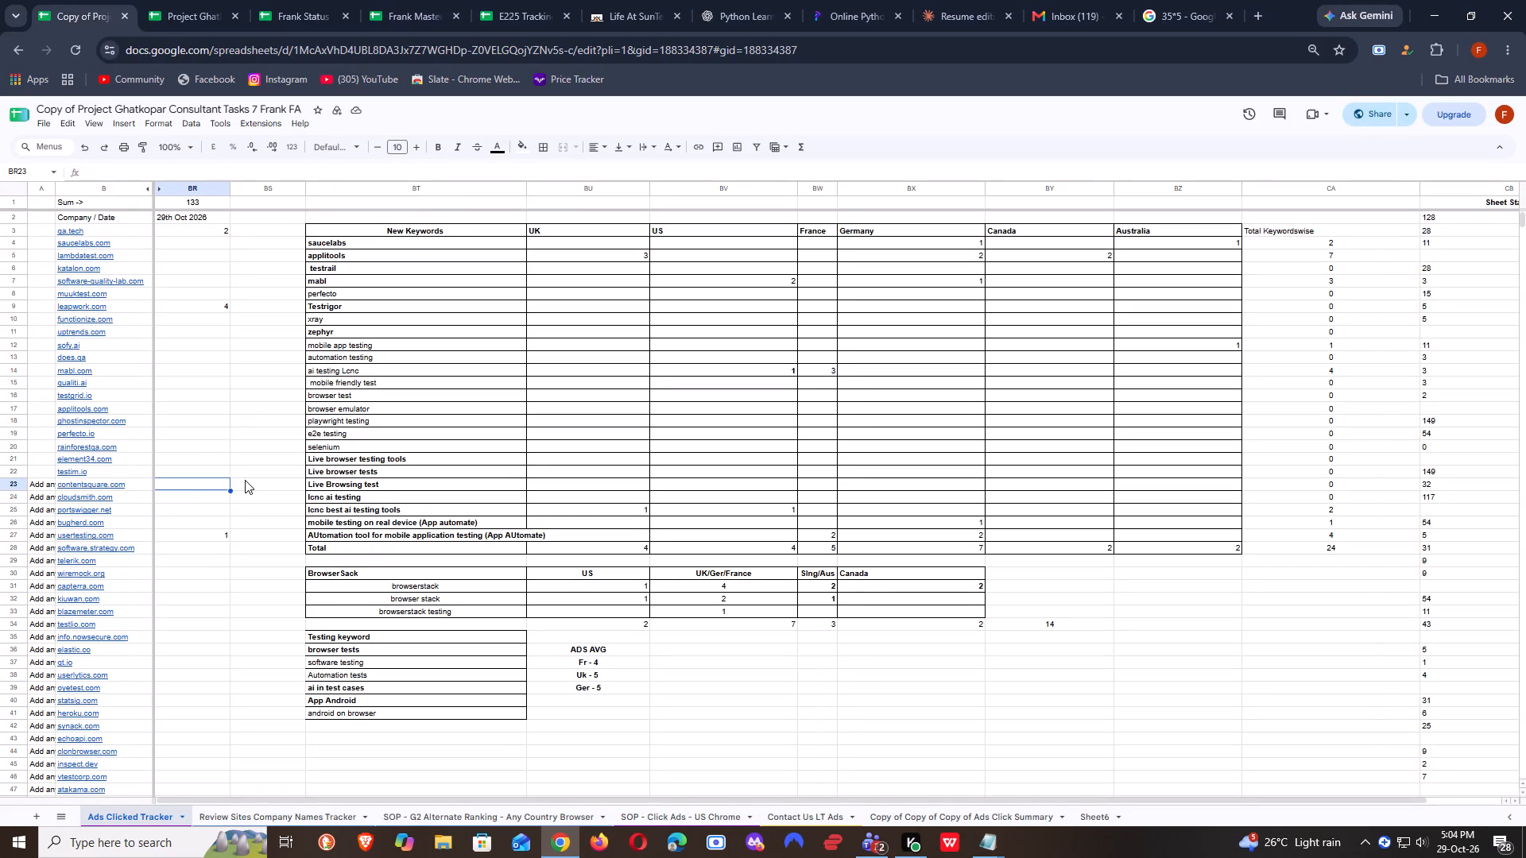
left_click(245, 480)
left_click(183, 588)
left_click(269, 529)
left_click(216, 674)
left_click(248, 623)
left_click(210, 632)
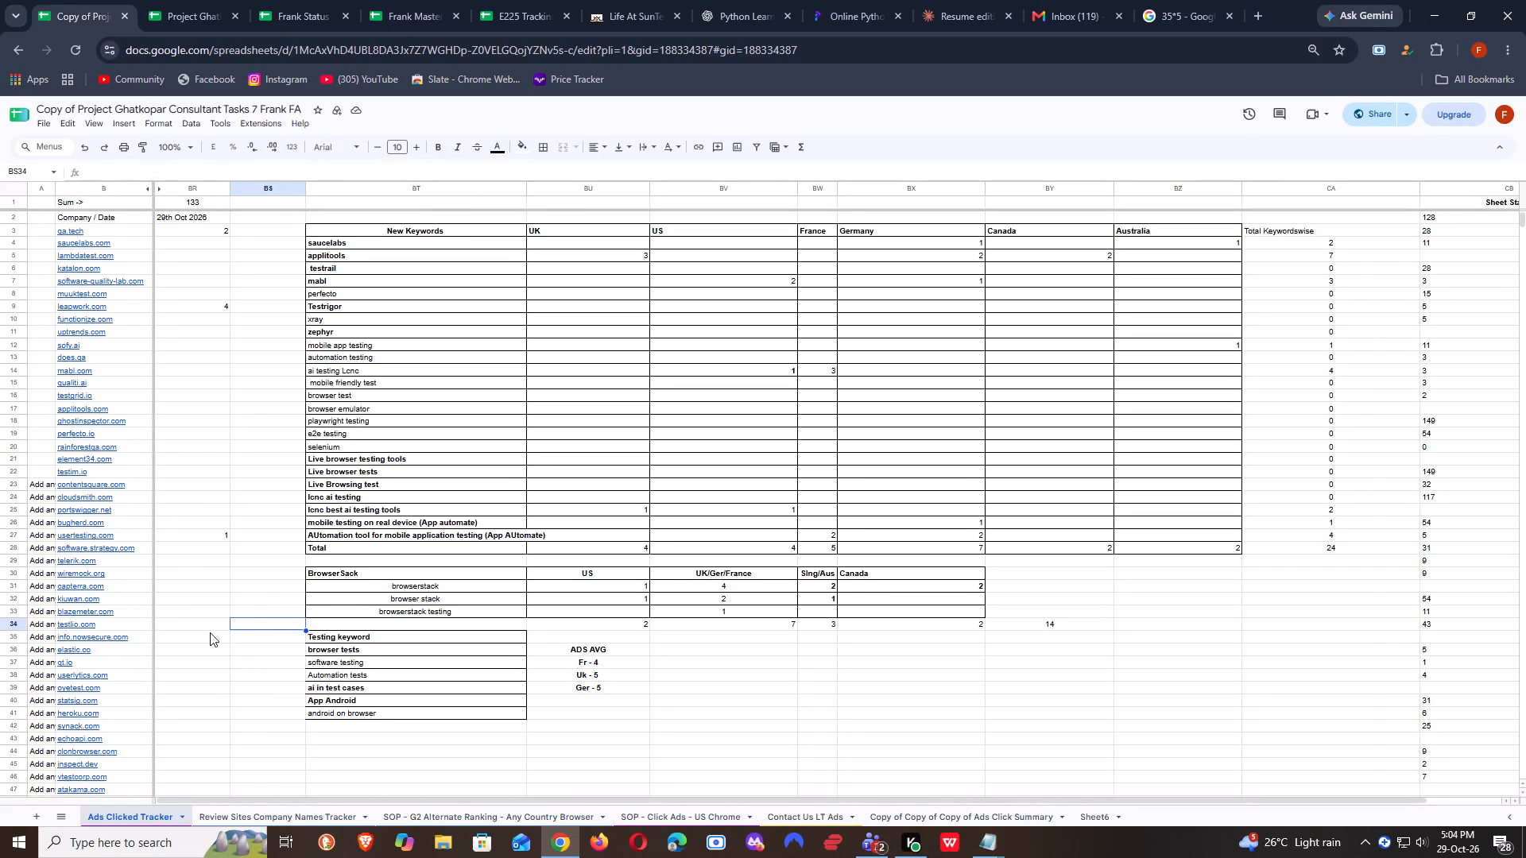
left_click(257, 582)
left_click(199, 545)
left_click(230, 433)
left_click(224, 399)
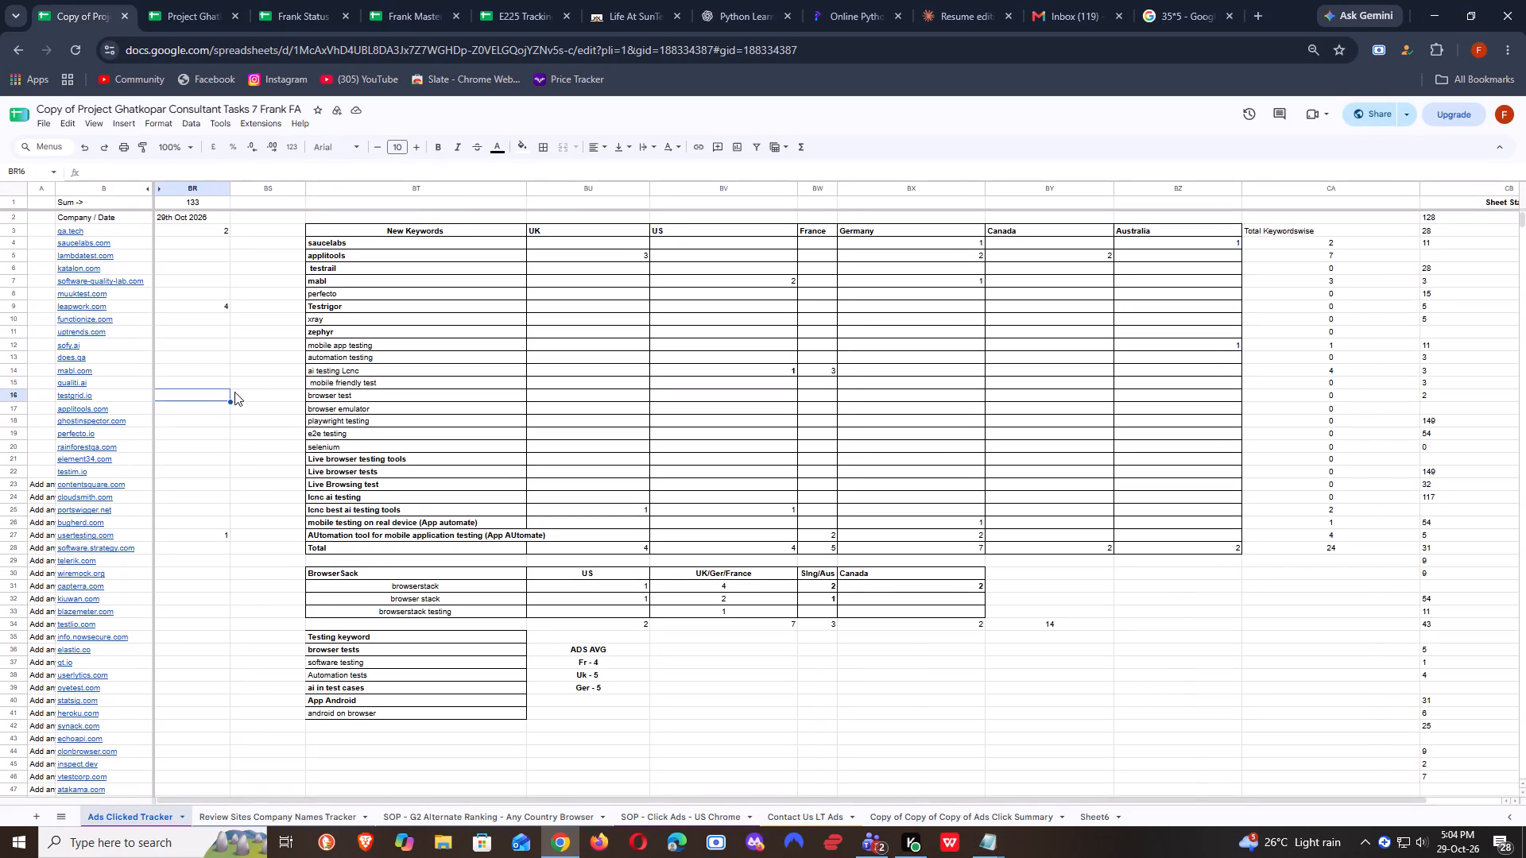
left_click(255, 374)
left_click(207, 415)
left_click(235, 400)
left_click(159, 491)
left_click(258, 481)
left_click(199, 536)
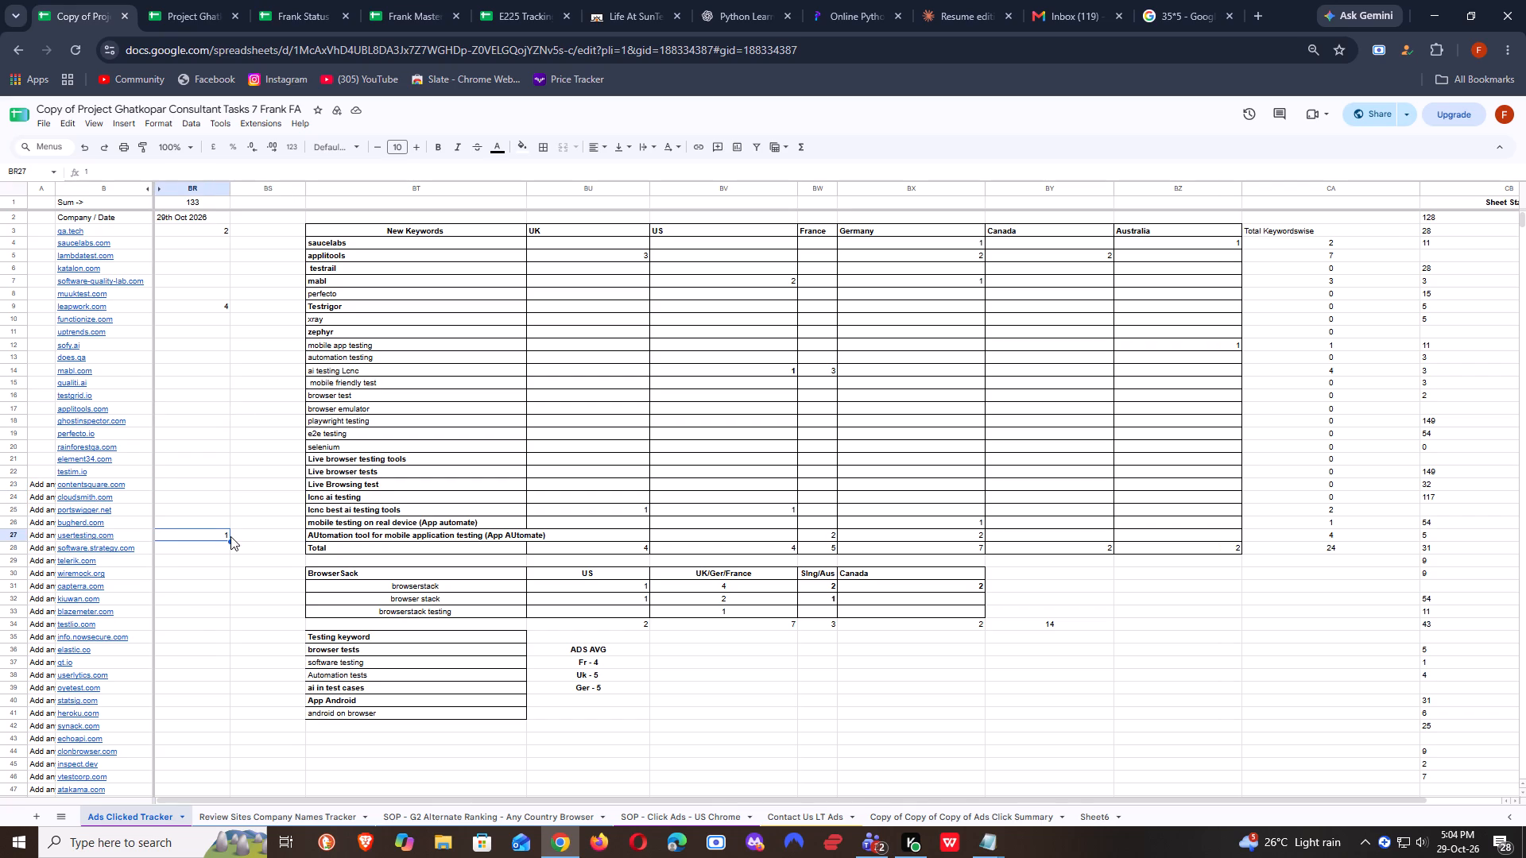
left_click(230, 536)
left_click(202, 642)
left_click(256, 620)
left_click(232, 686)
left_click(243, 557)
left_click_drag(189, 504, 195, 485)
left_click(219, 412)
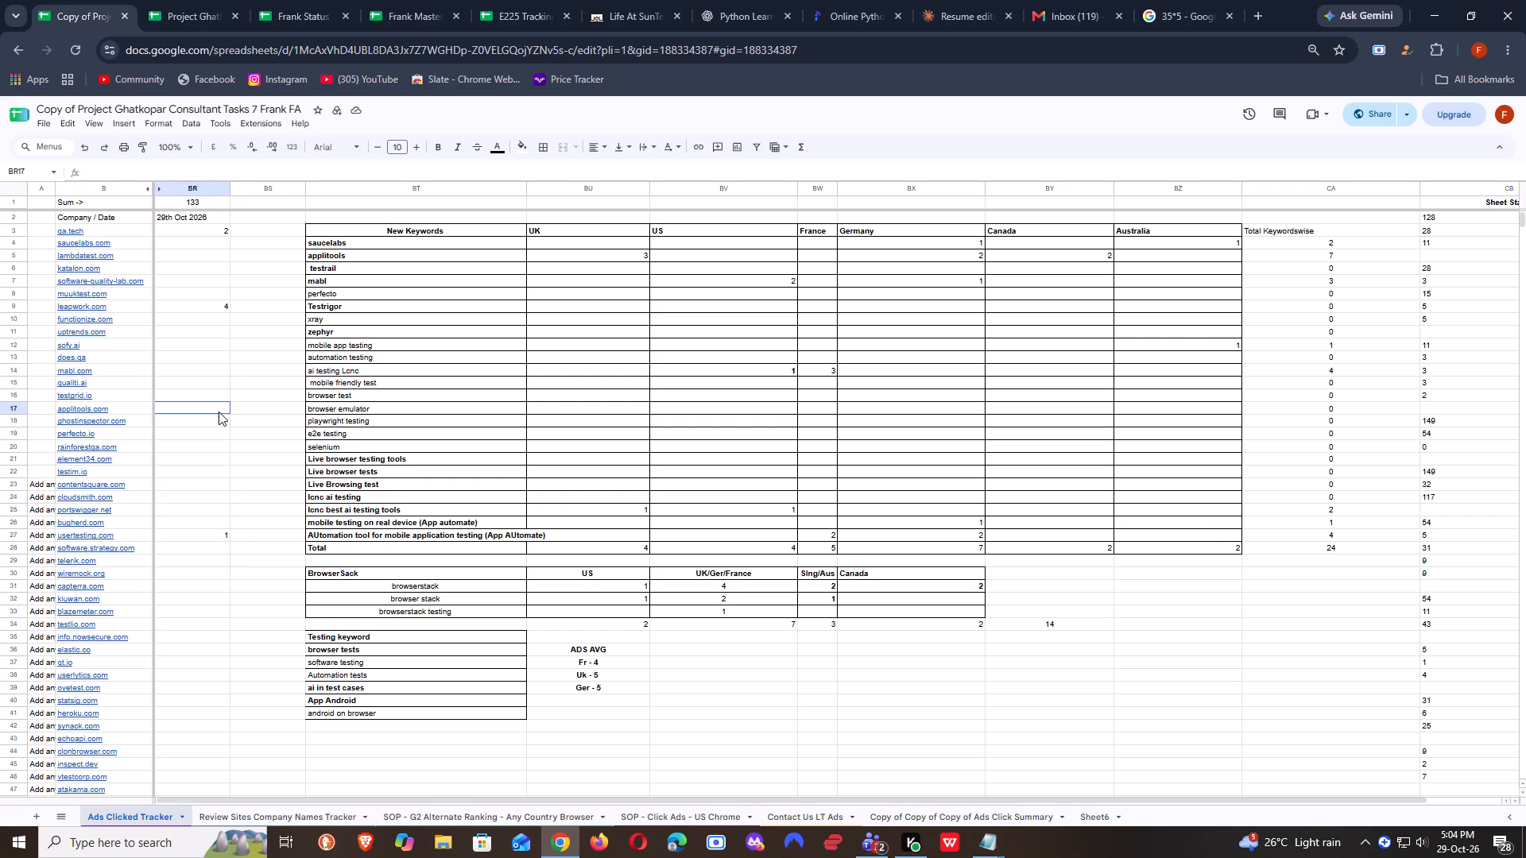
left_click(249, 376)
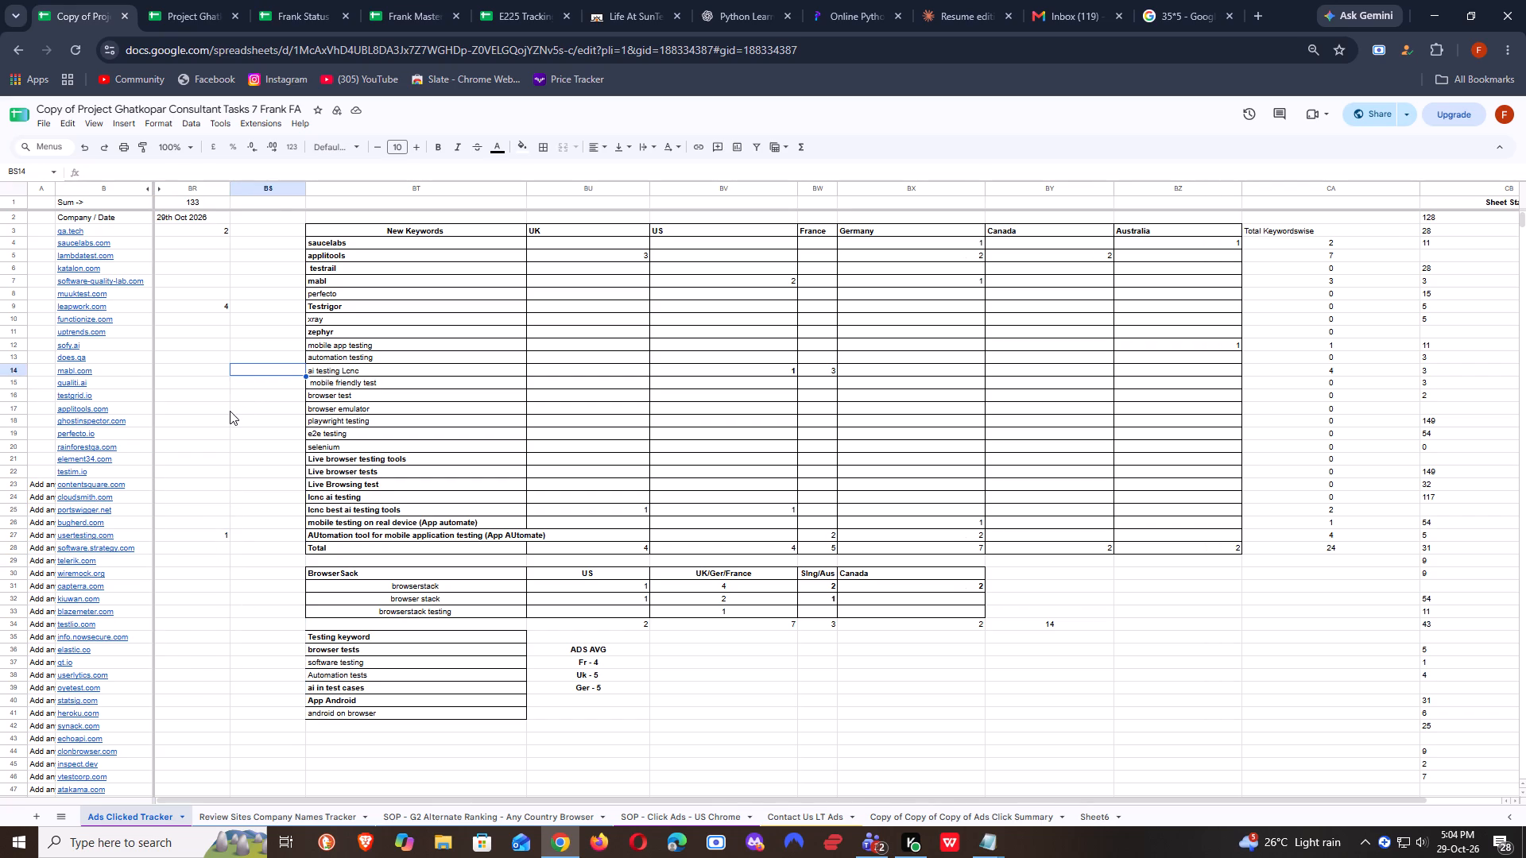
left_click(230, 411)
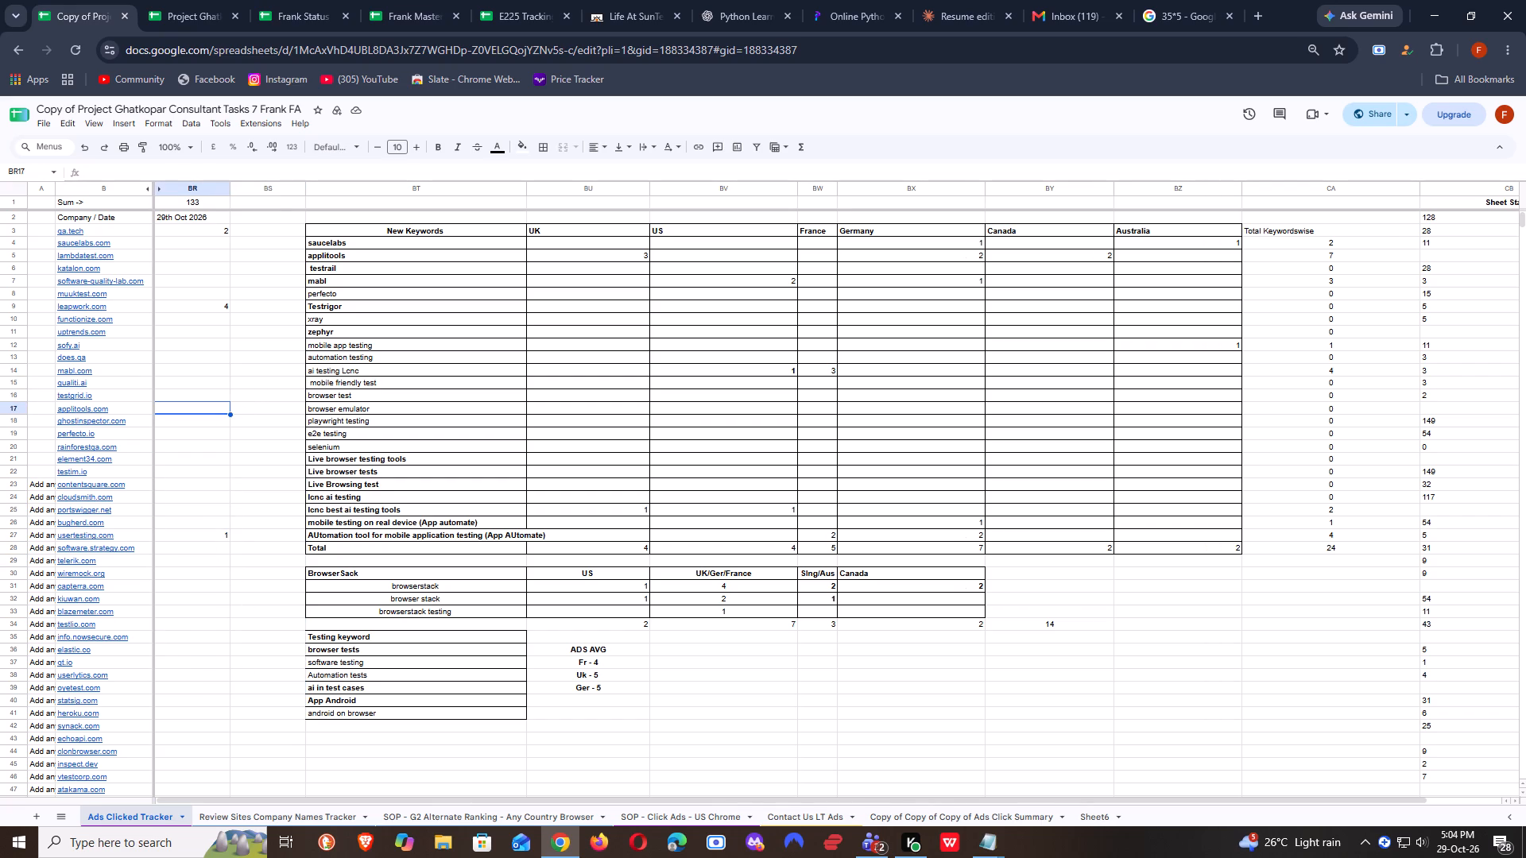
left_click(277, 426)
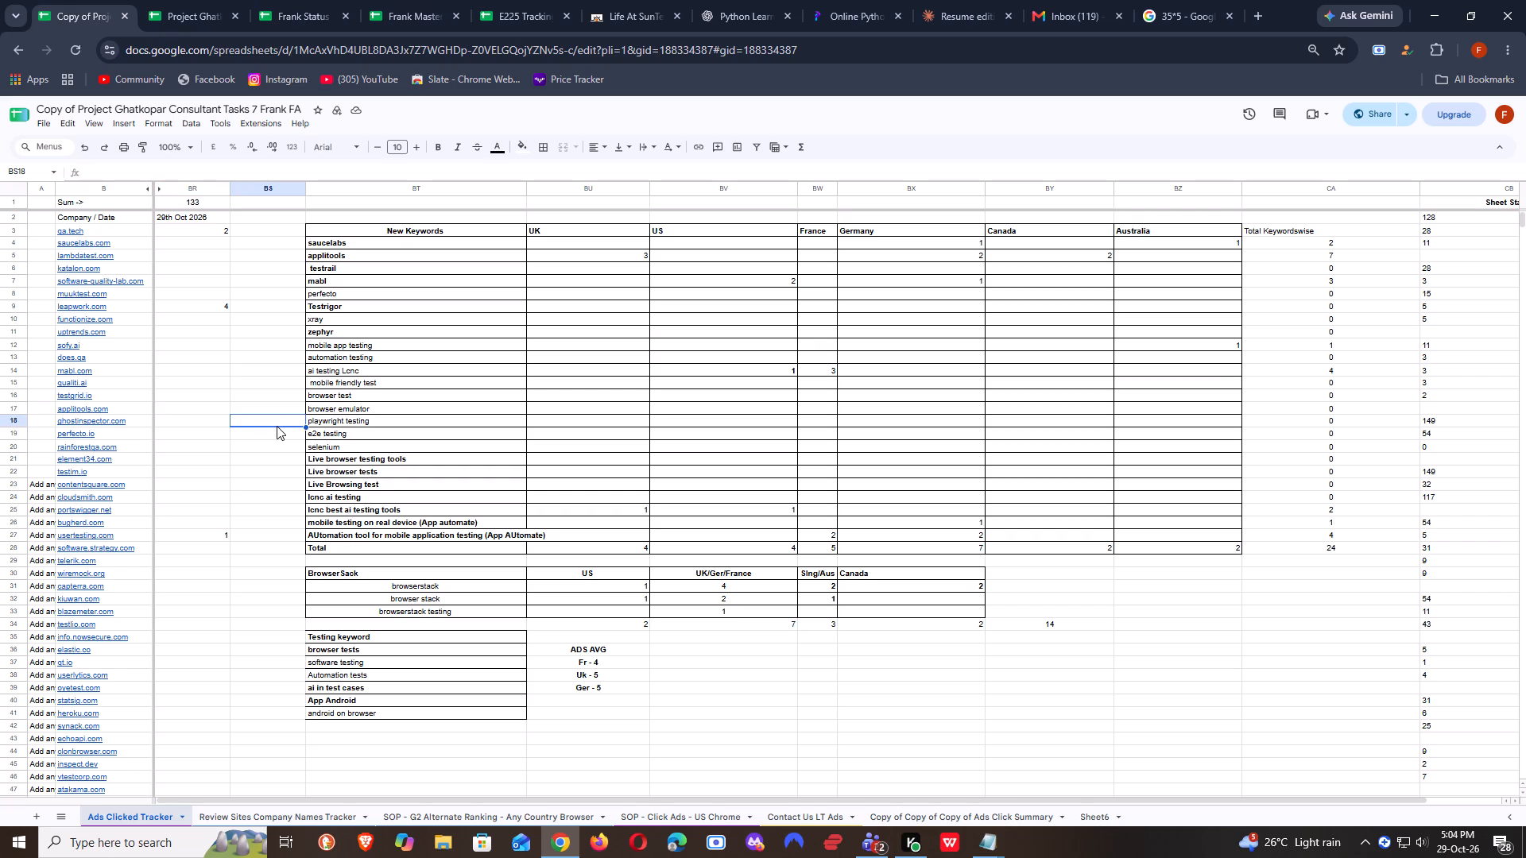
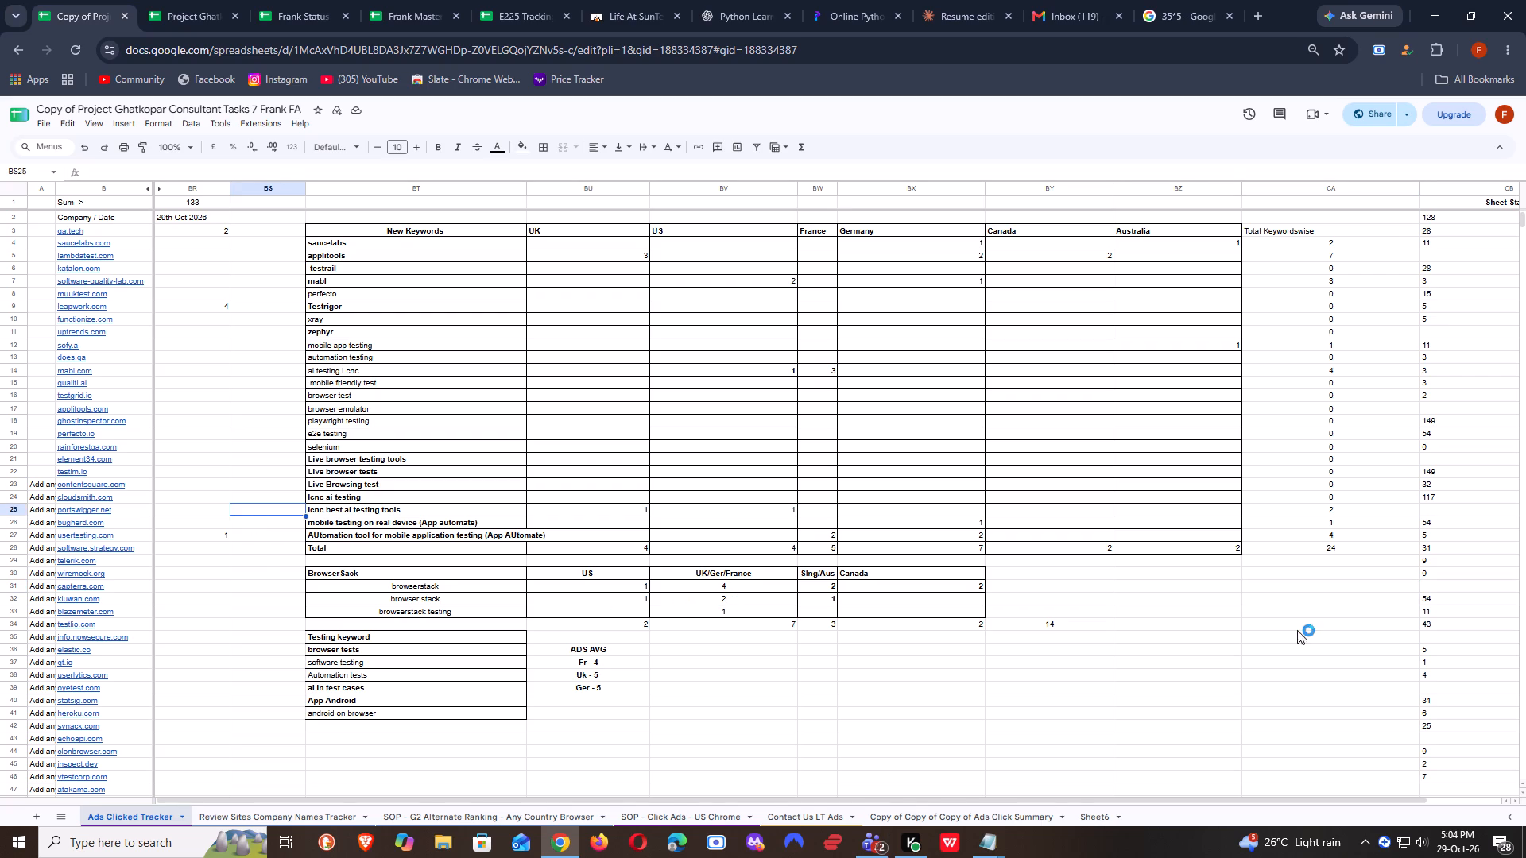
Examine the new-keyword totals by country and the BrowserSack totals beneath them in the Ads Clicked Tracker sheet.
left_click(1276, 618)
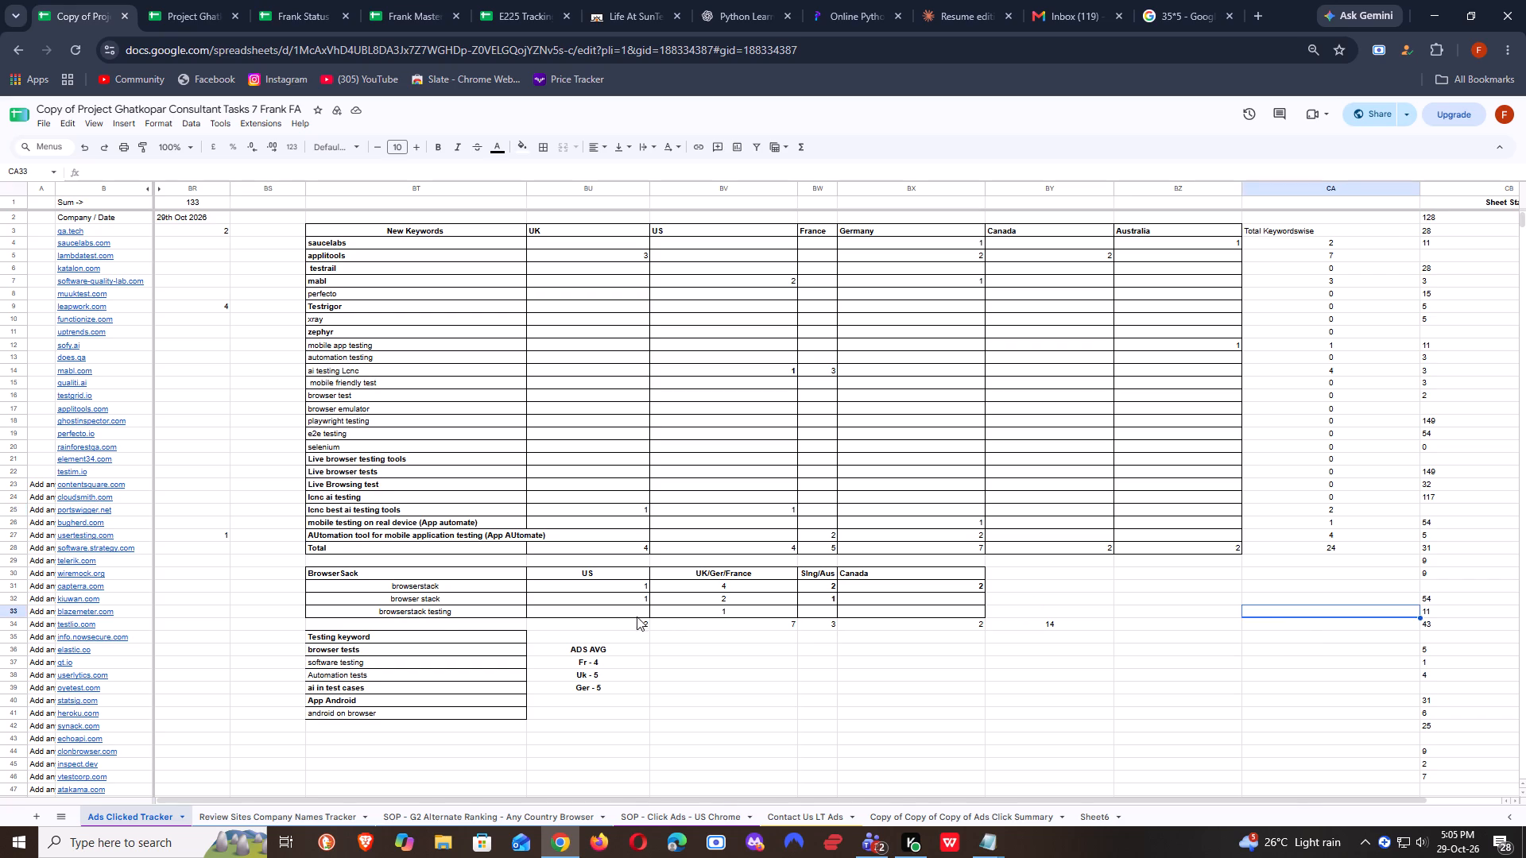
scroll(300, 582, "up", 3)
left_click(228, 450)
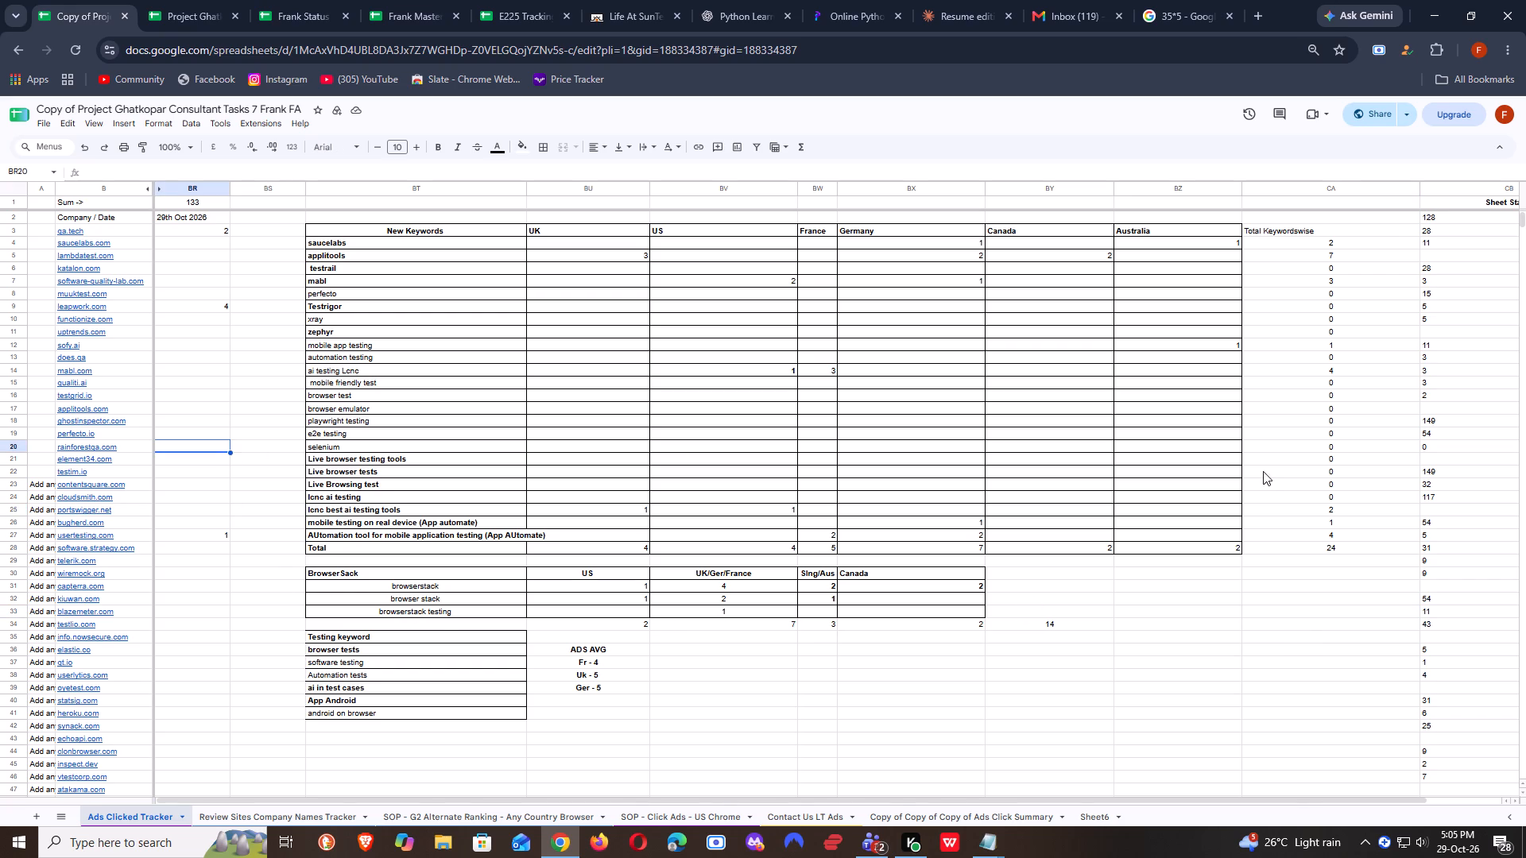
left_click(1083, 627)
left_click_drag(1336, 551, 1094, 628)
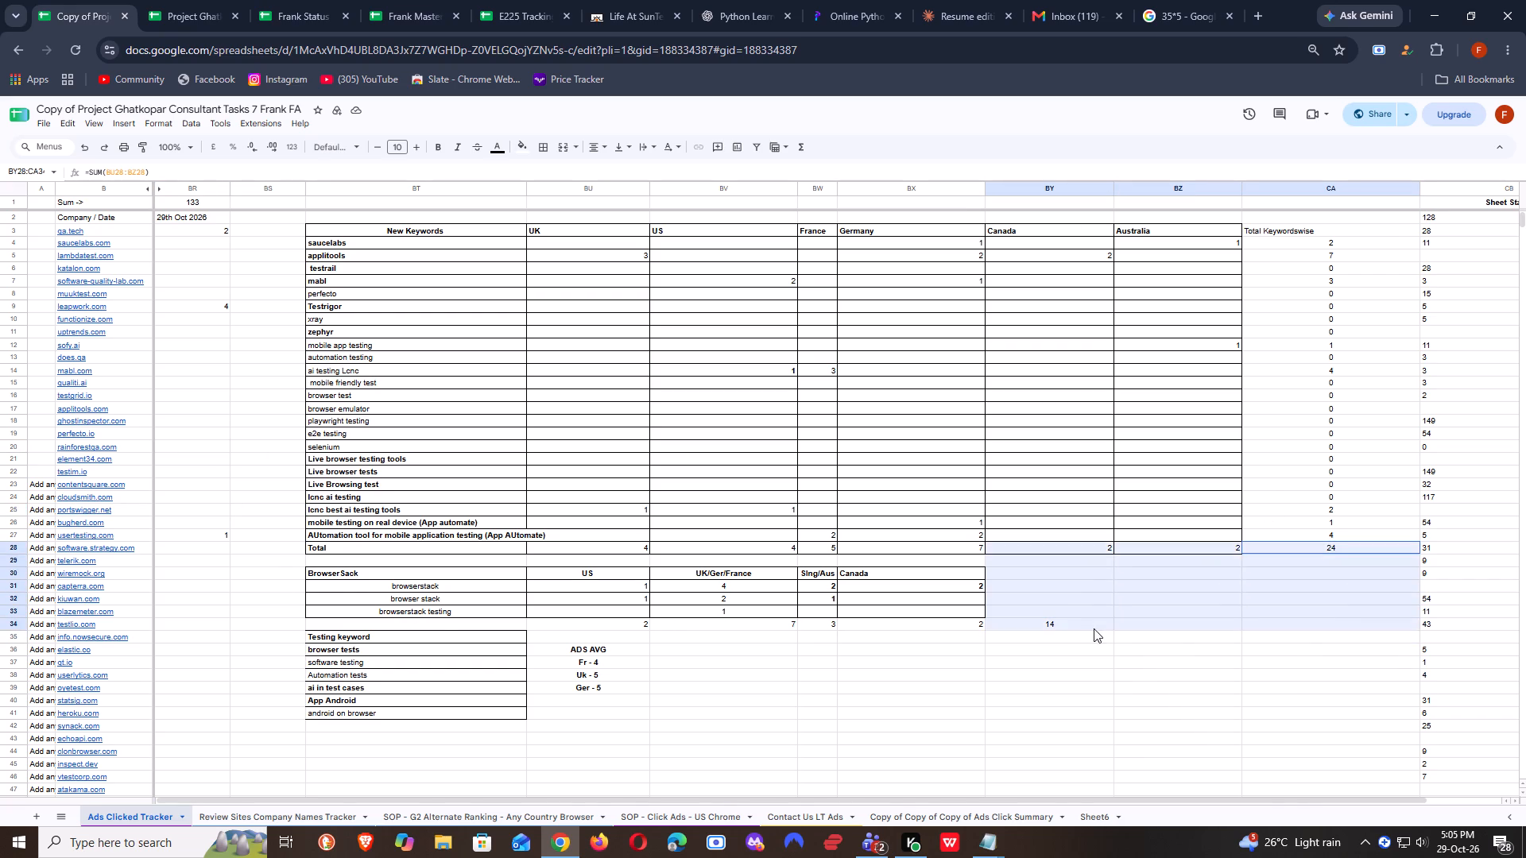
left_click_drag(1094, 628, 1076, 628)
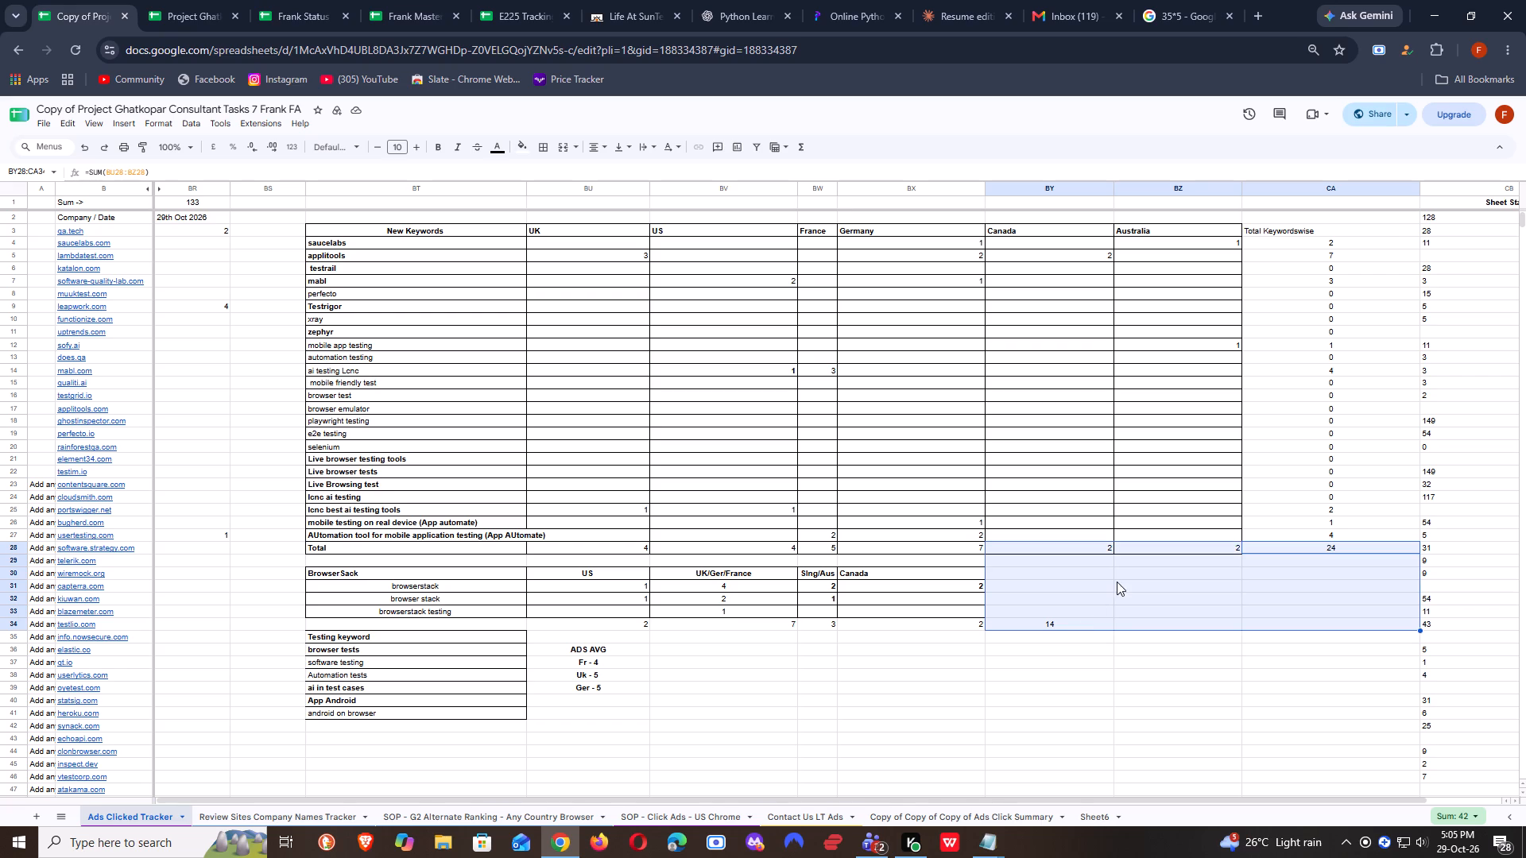
left_click(1117, 582)
left_click(1131, 640)
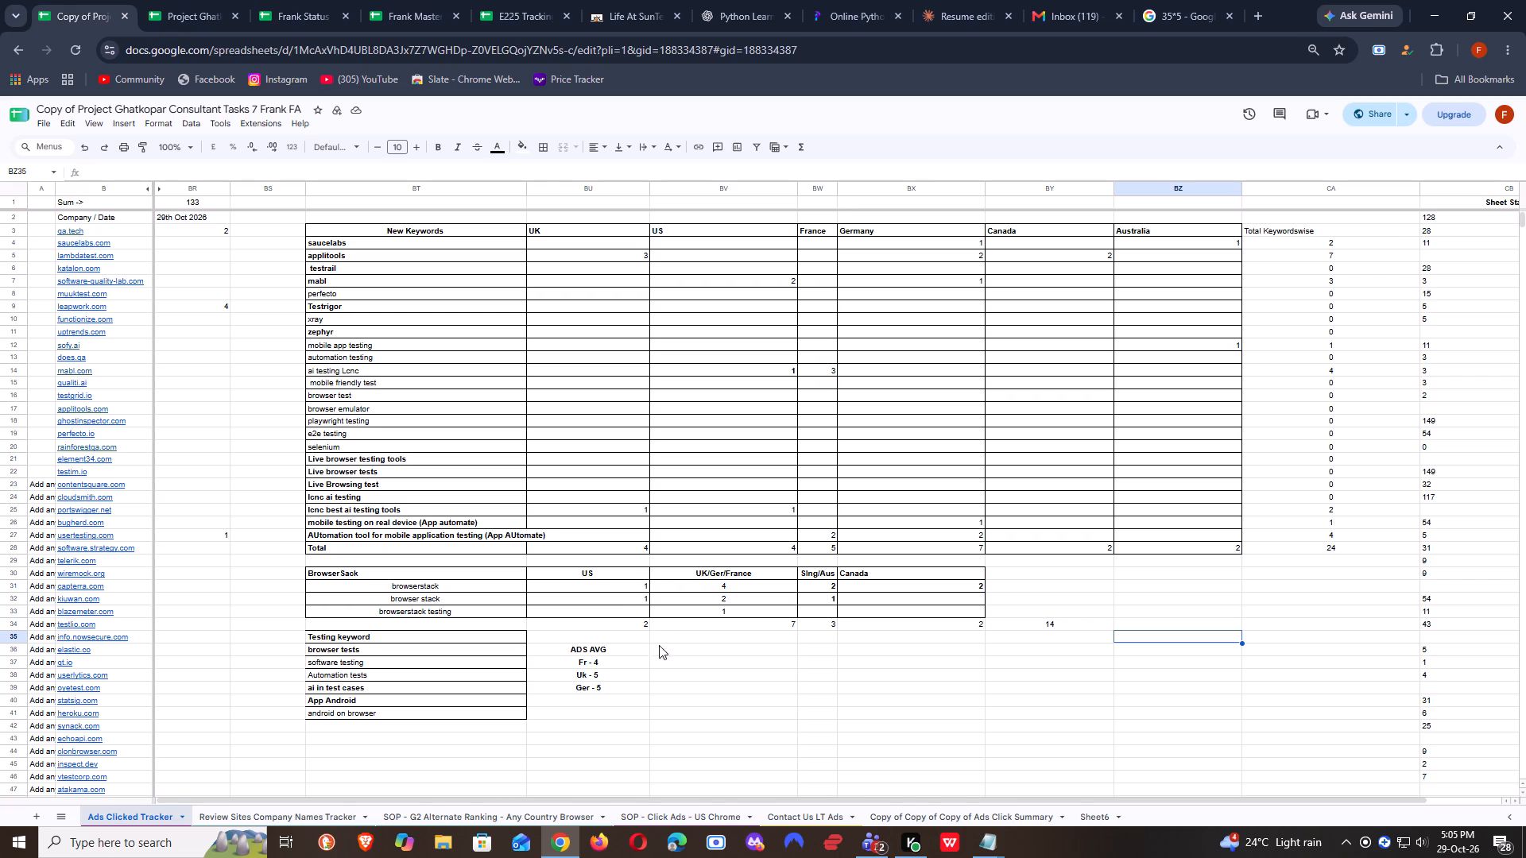
left_click(769, 707)
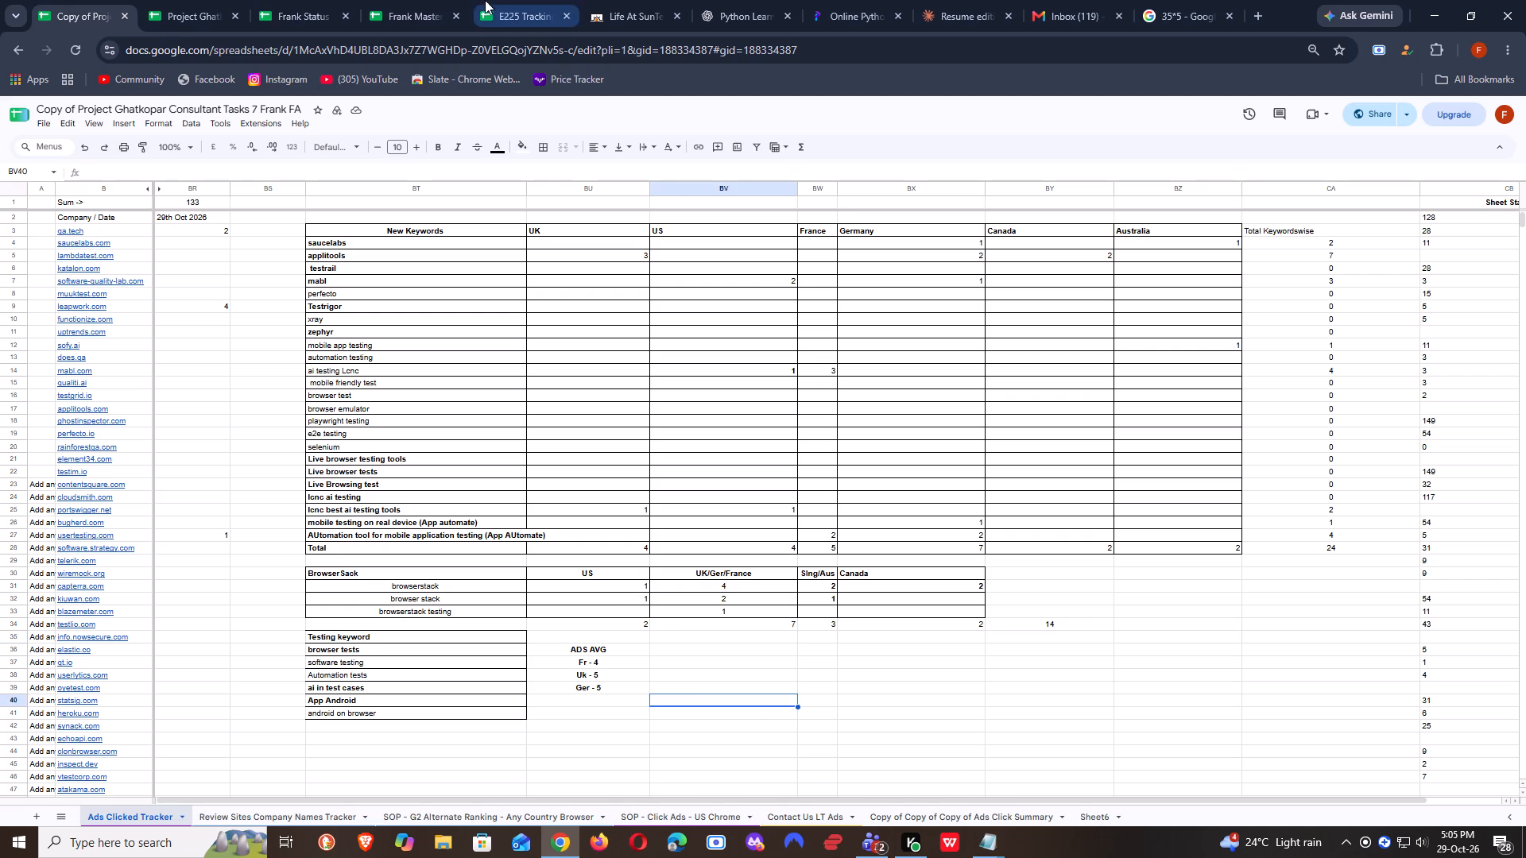
Switch to the Frank Status Tracker new 1 spreadsheet and clear the USA count for best ai testing tools on the Ads Click sheet.
left_click(146, 1)
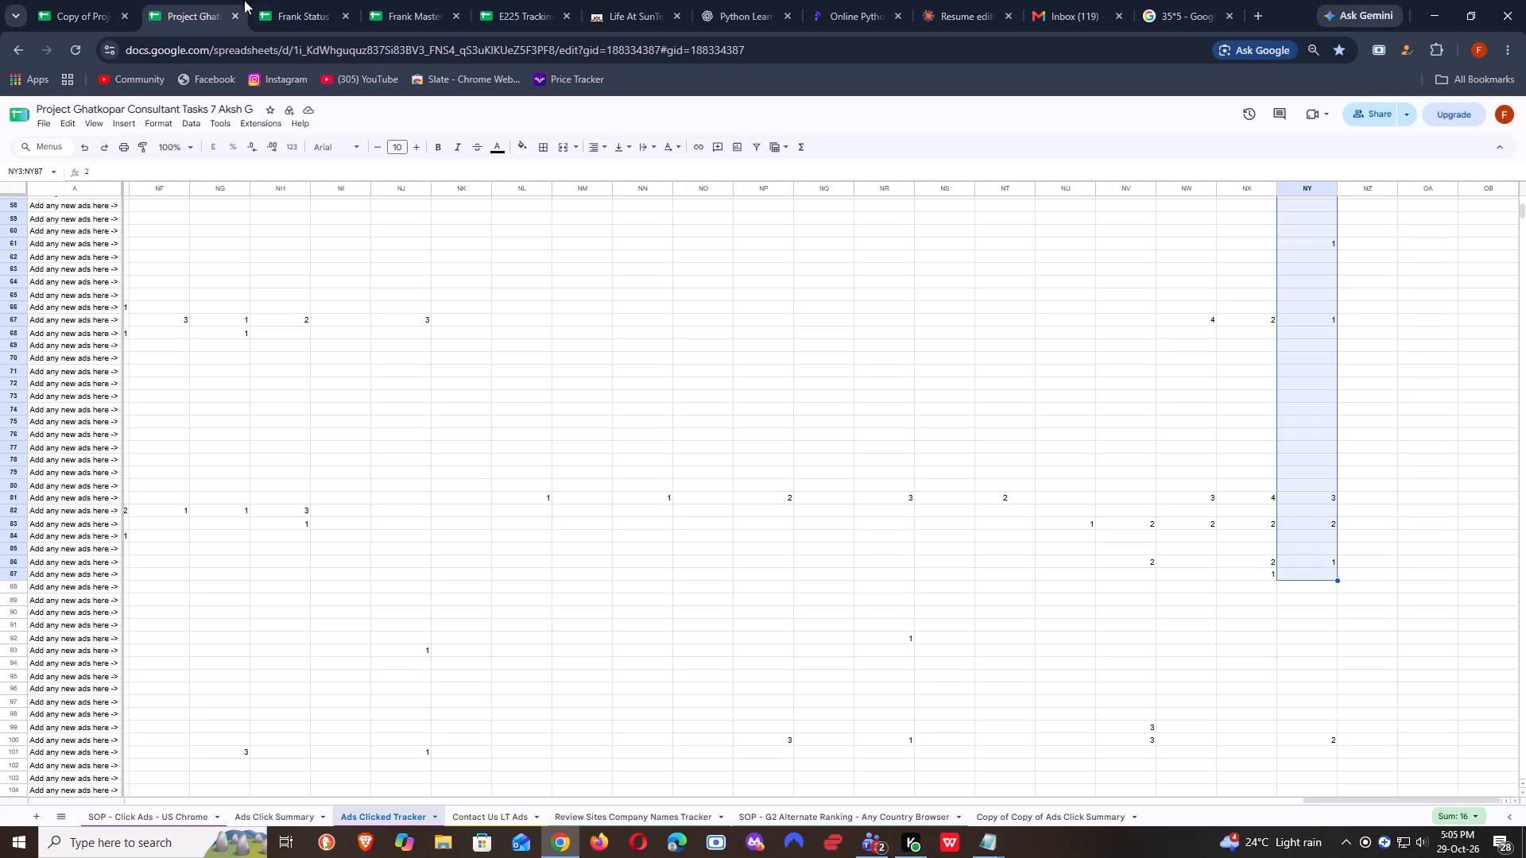
left_click(310, 0)
left_click(205, 6)
left_click(247, 1)
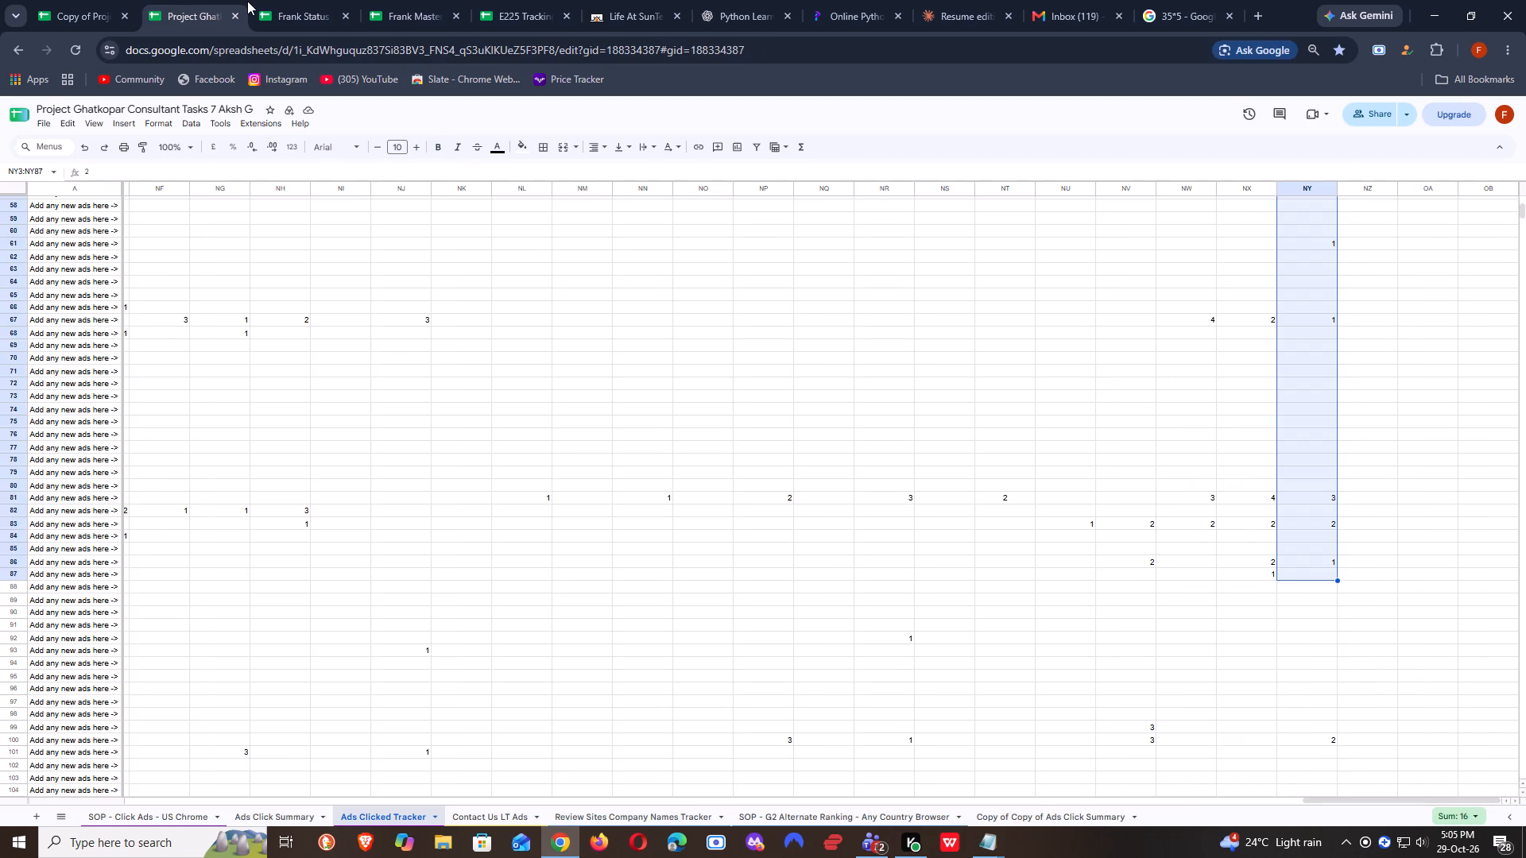
left_click(253, 1)
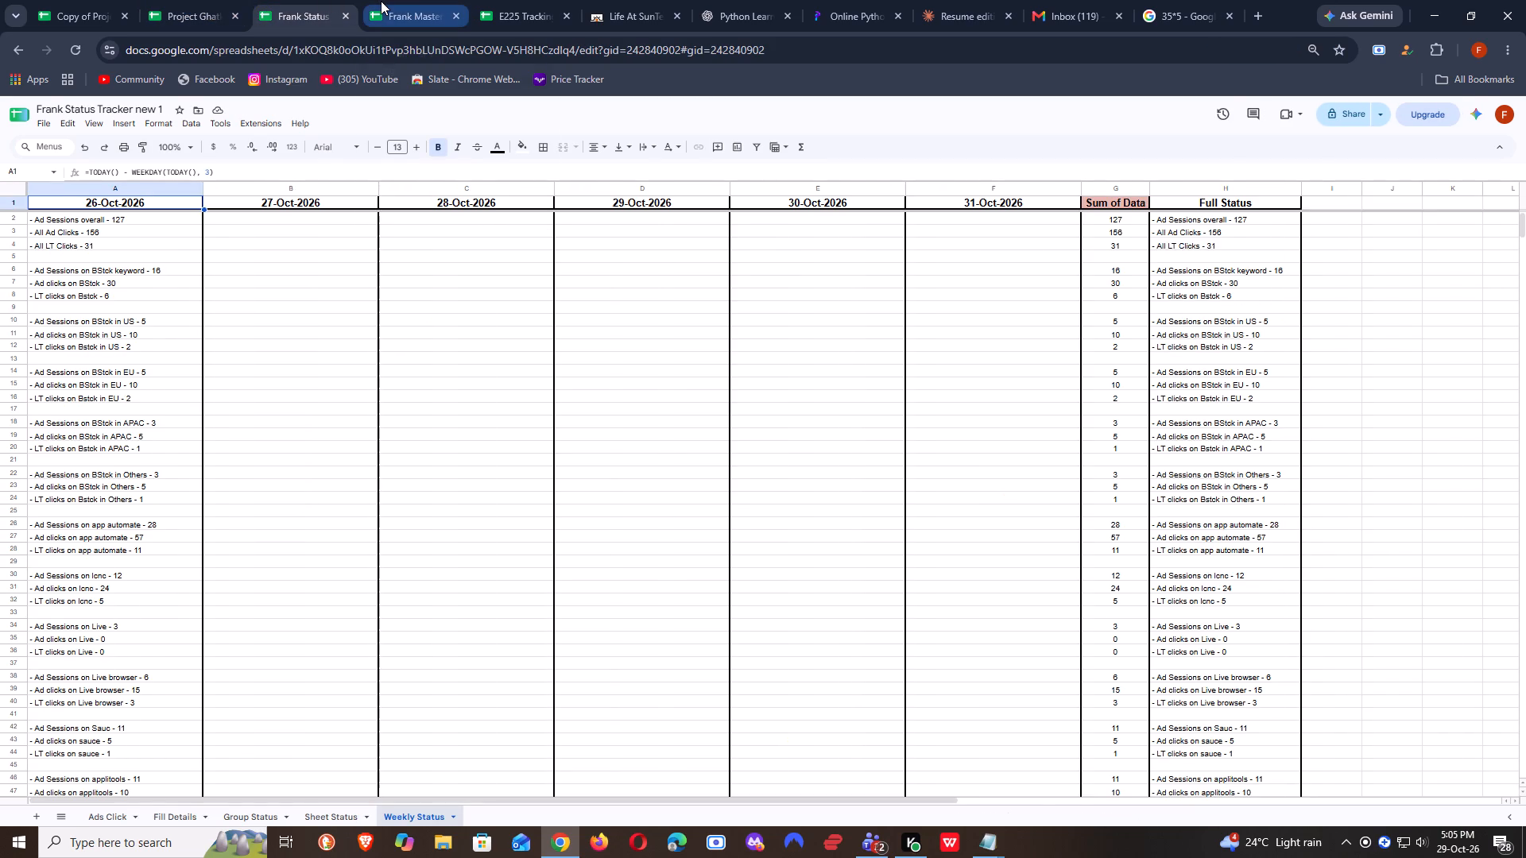
left_click(381, 1)
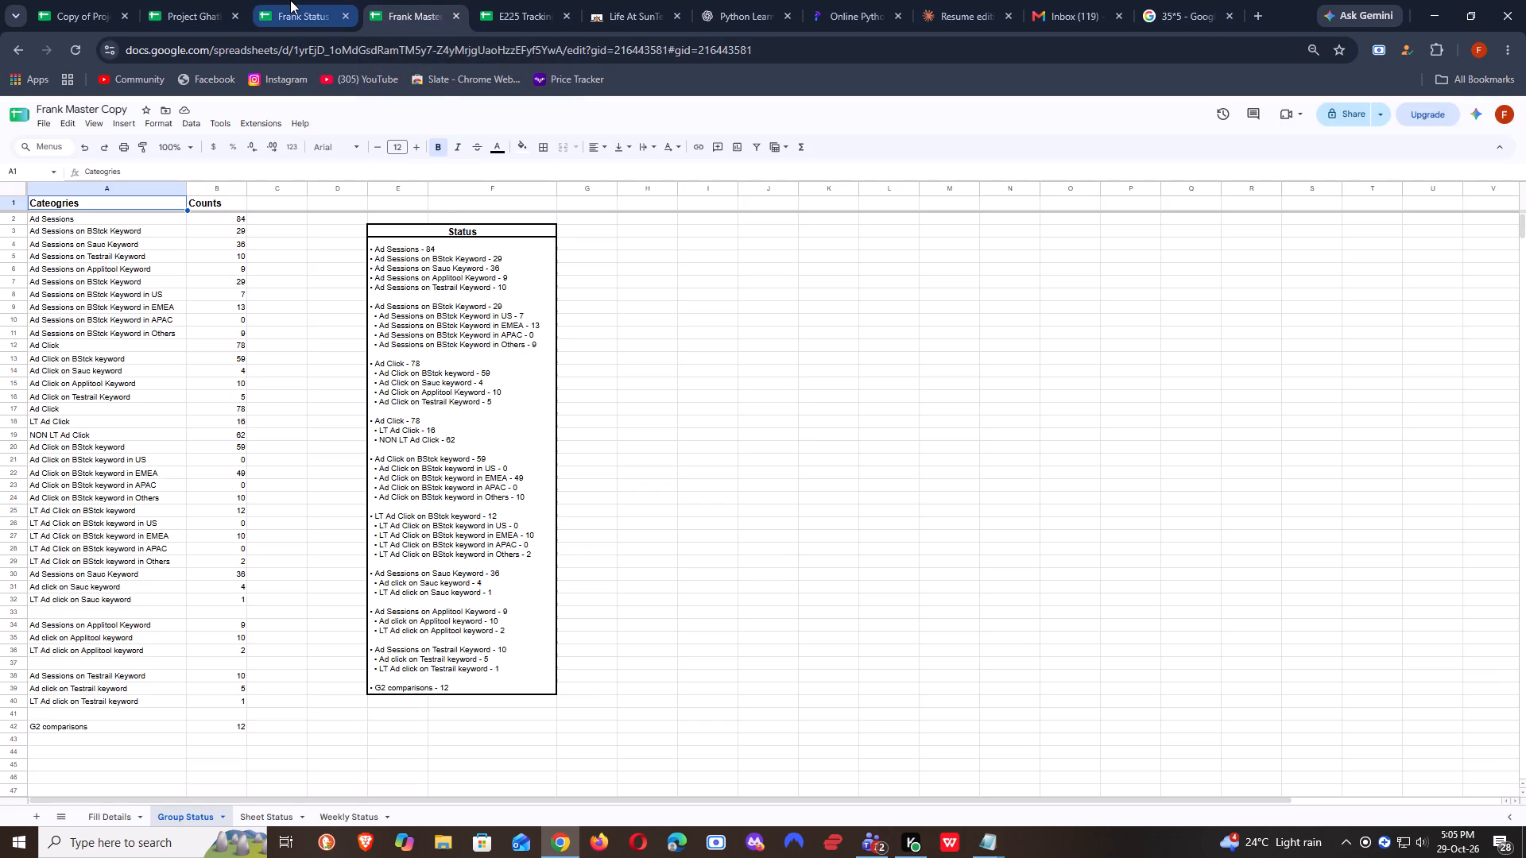
left_click(327, 4)
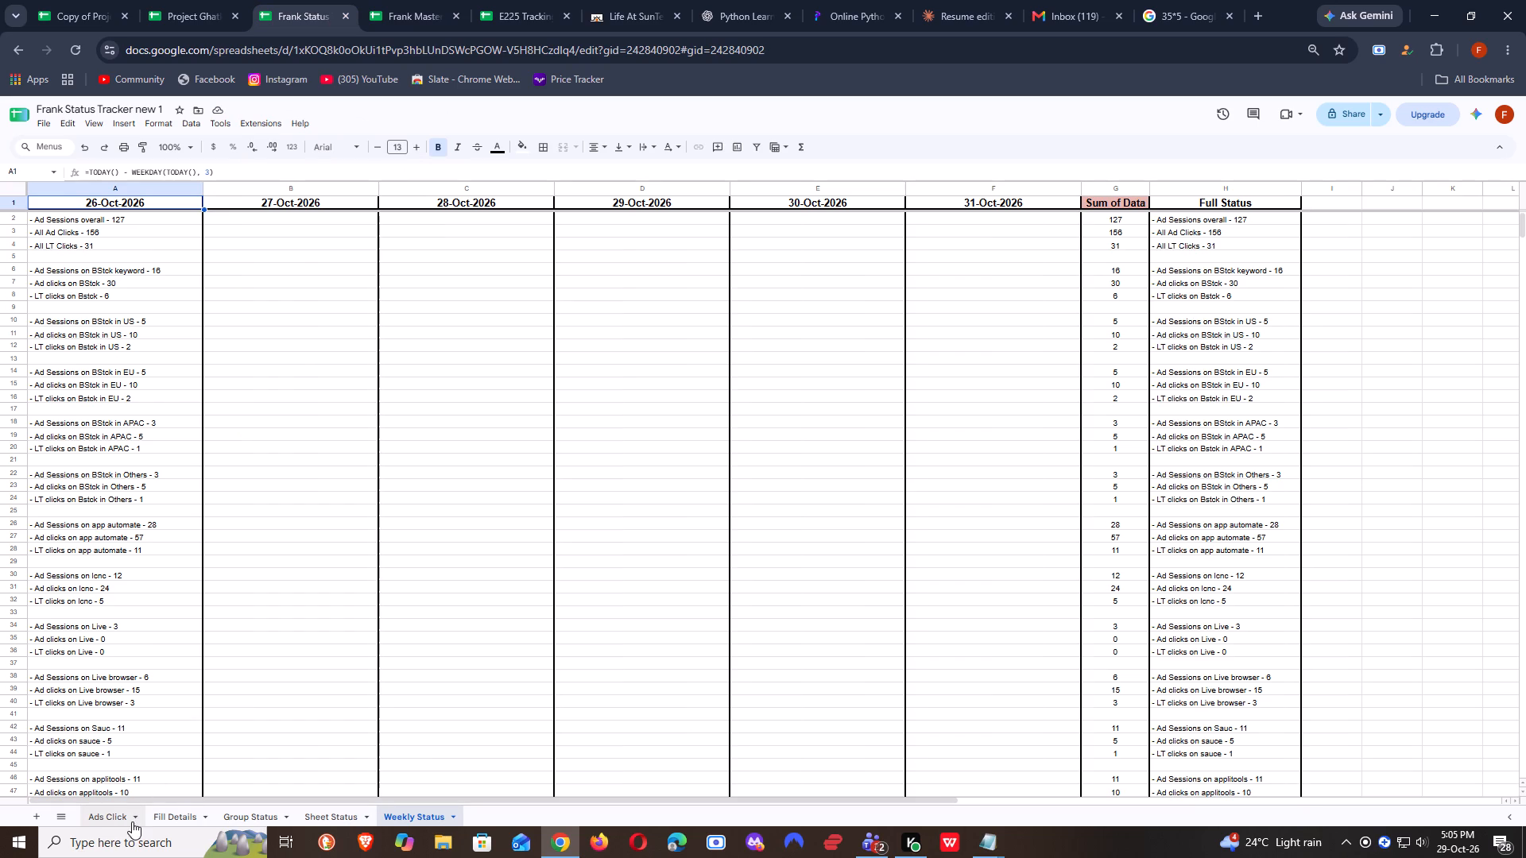
left_click(107, 817)
scroll(455, 414, "up", 2)
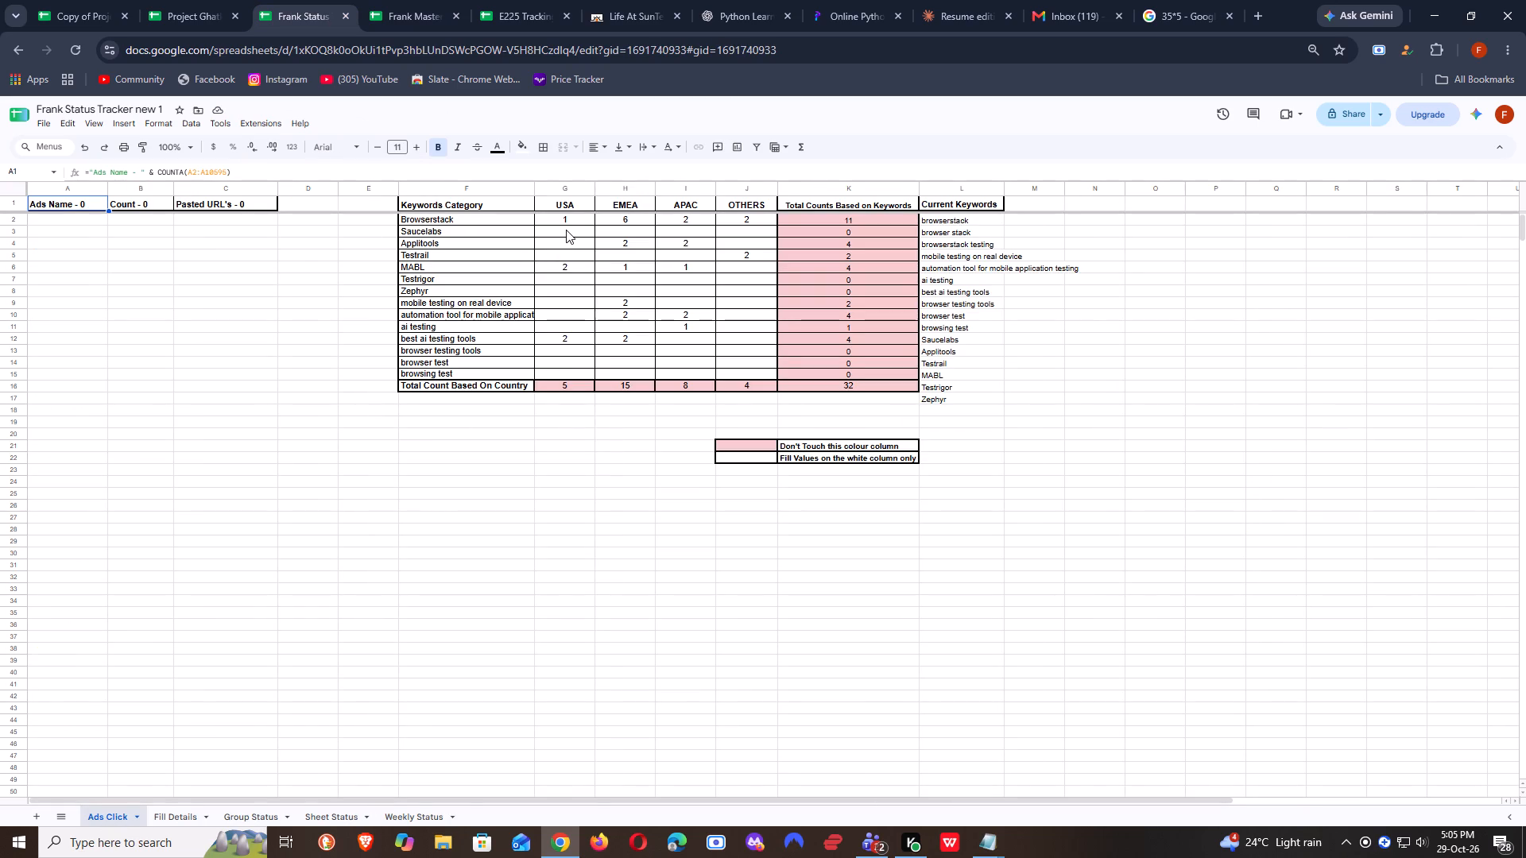
left_click(559, 342)
key("BackSpace")
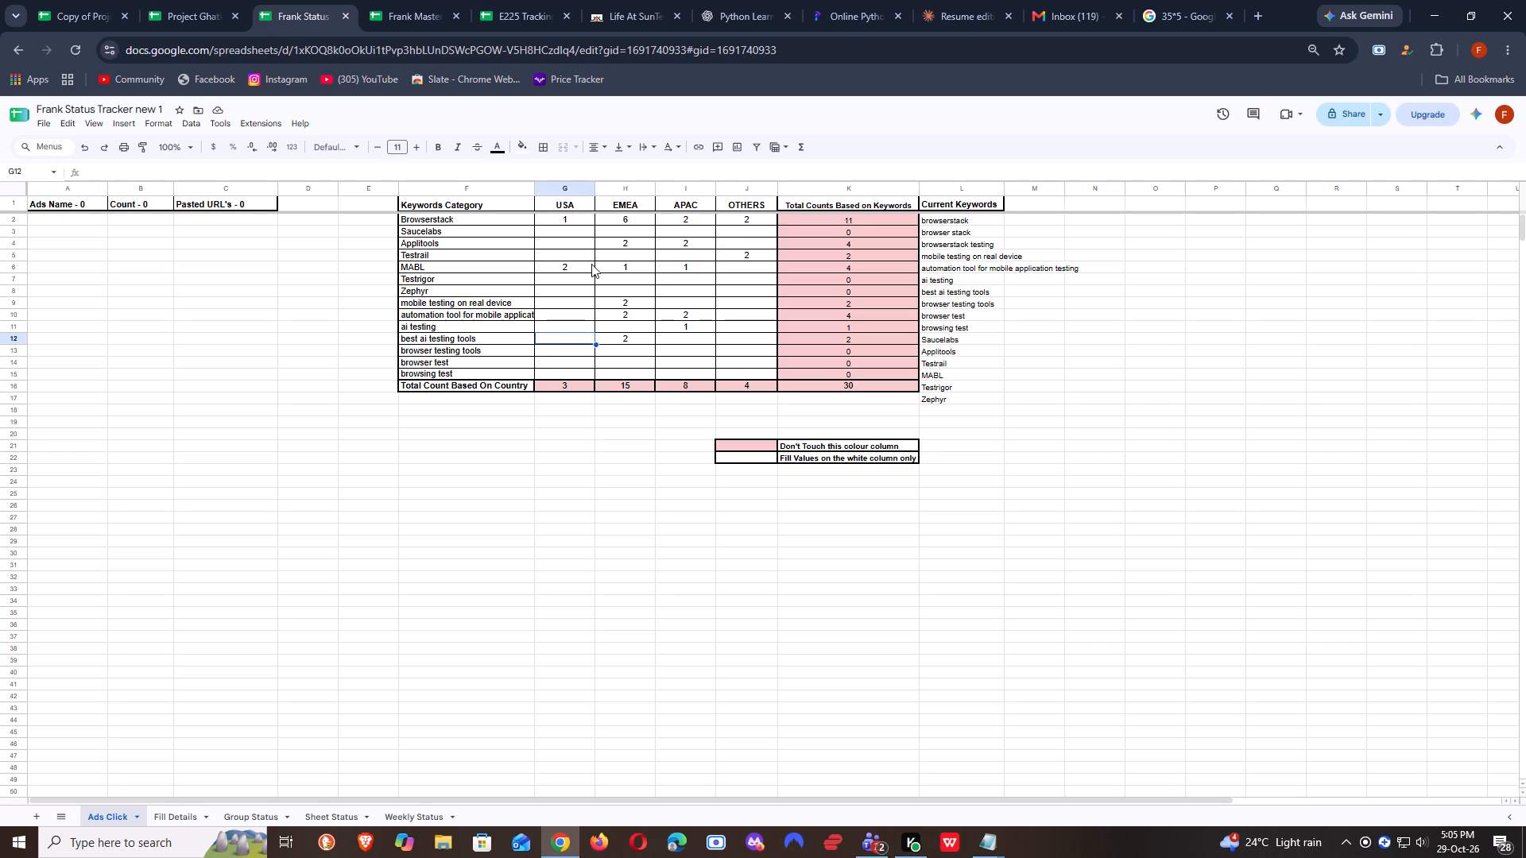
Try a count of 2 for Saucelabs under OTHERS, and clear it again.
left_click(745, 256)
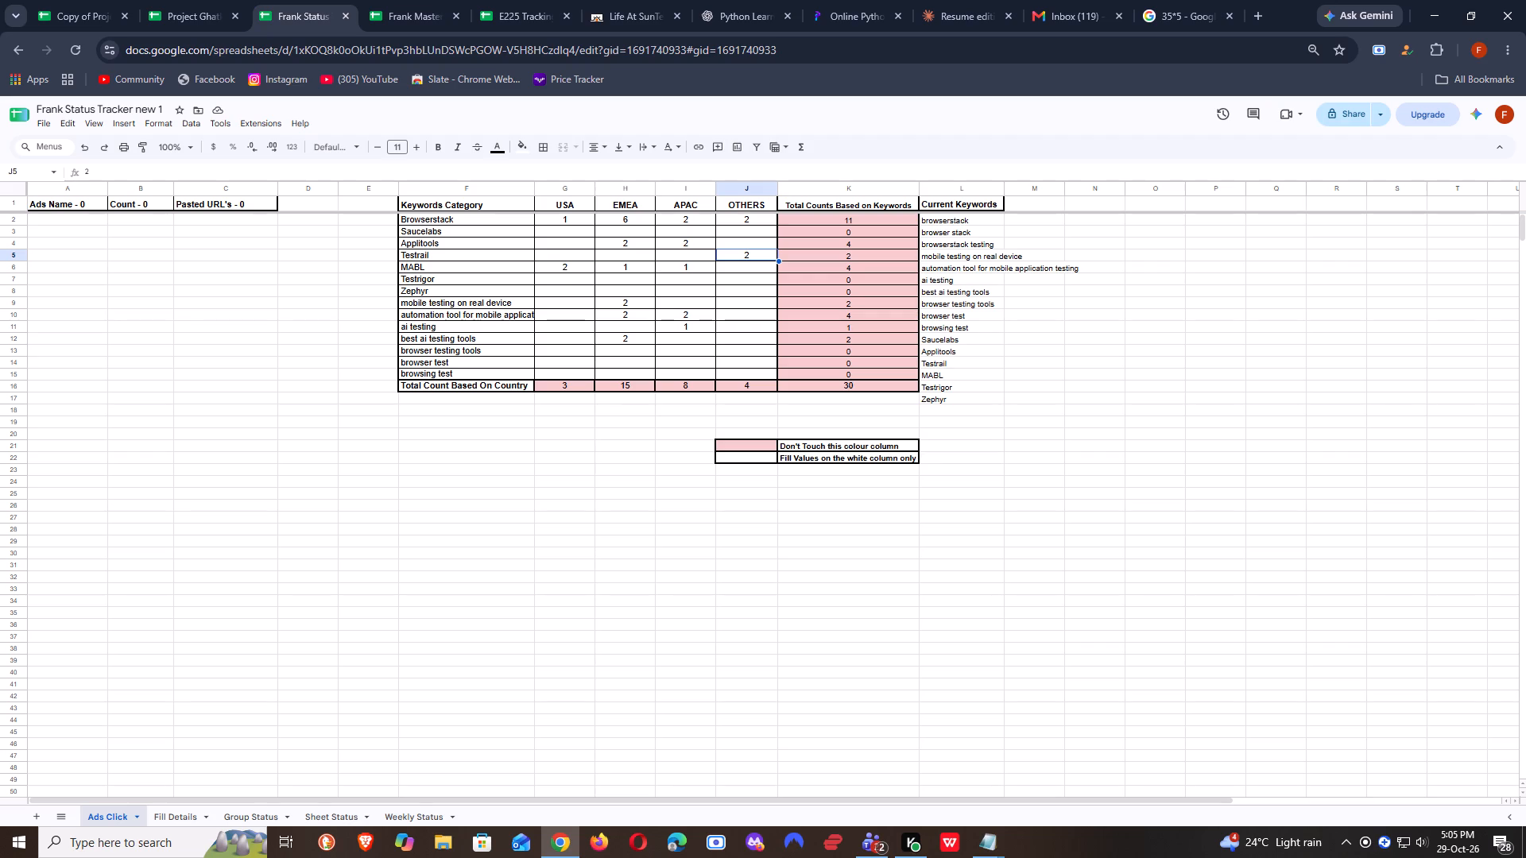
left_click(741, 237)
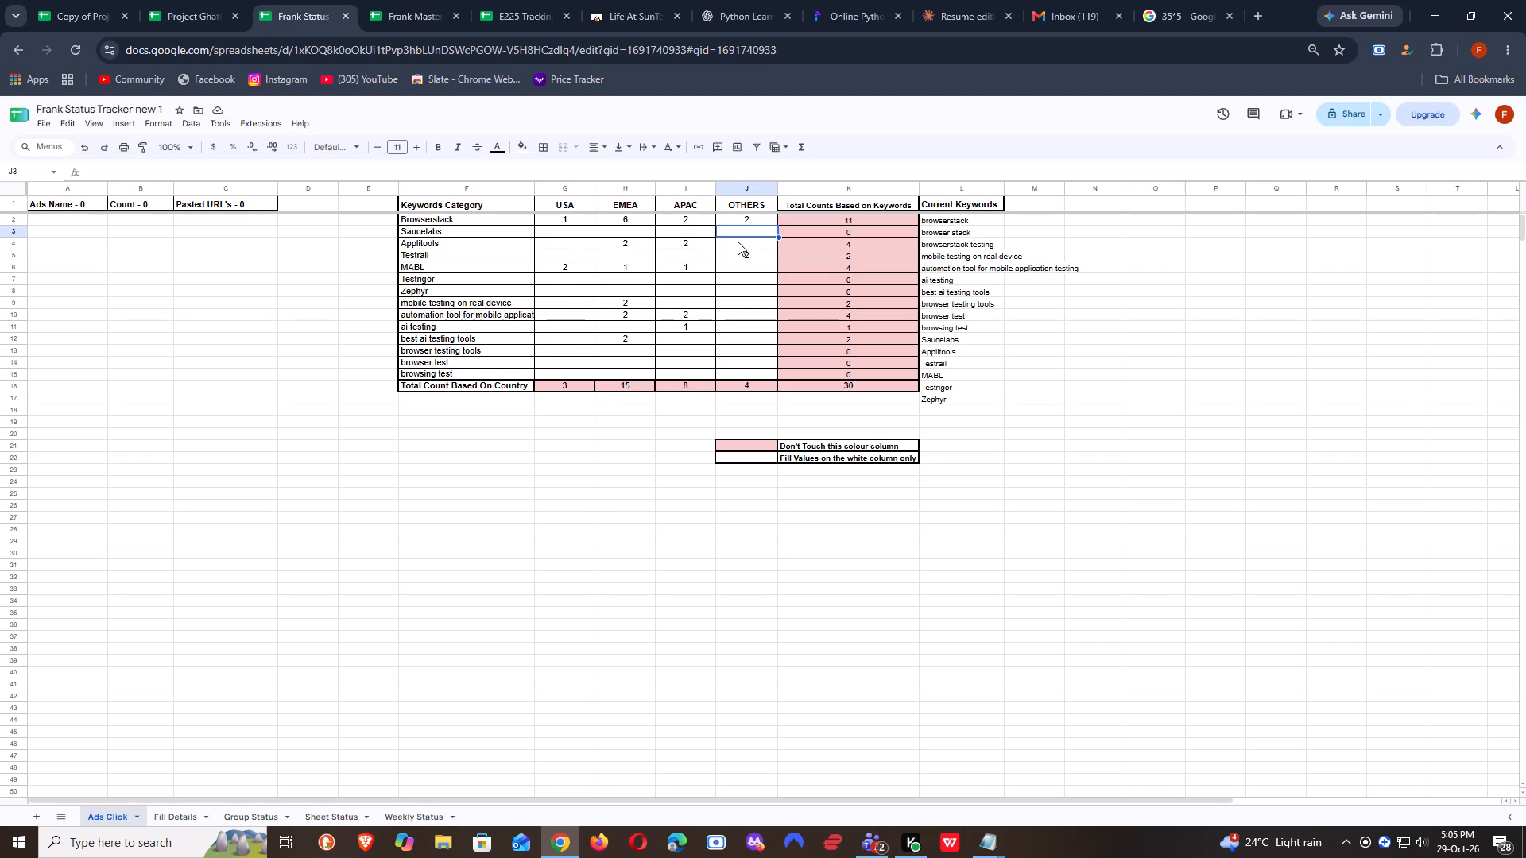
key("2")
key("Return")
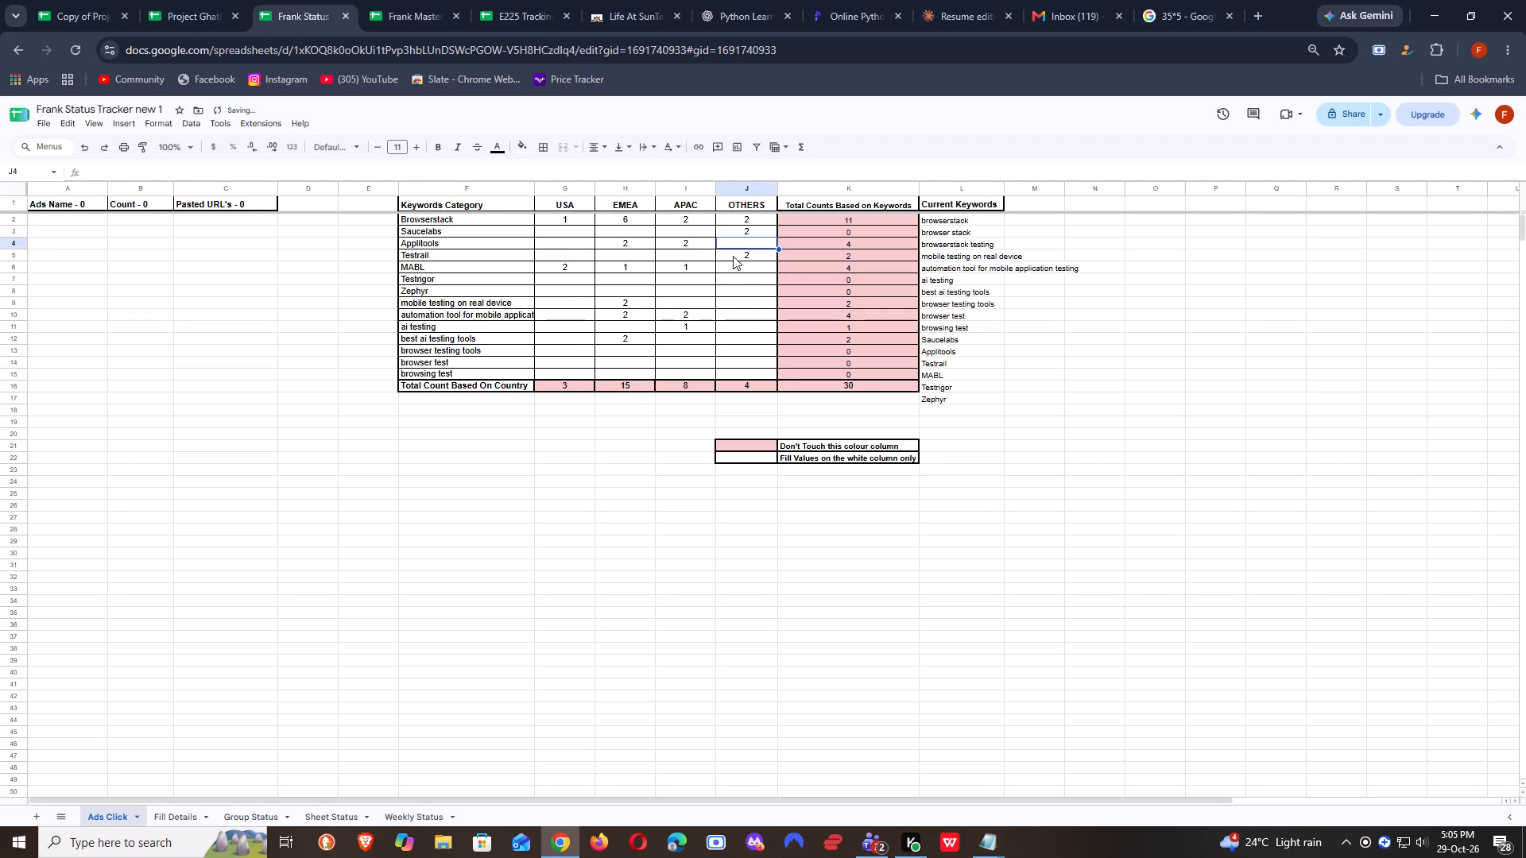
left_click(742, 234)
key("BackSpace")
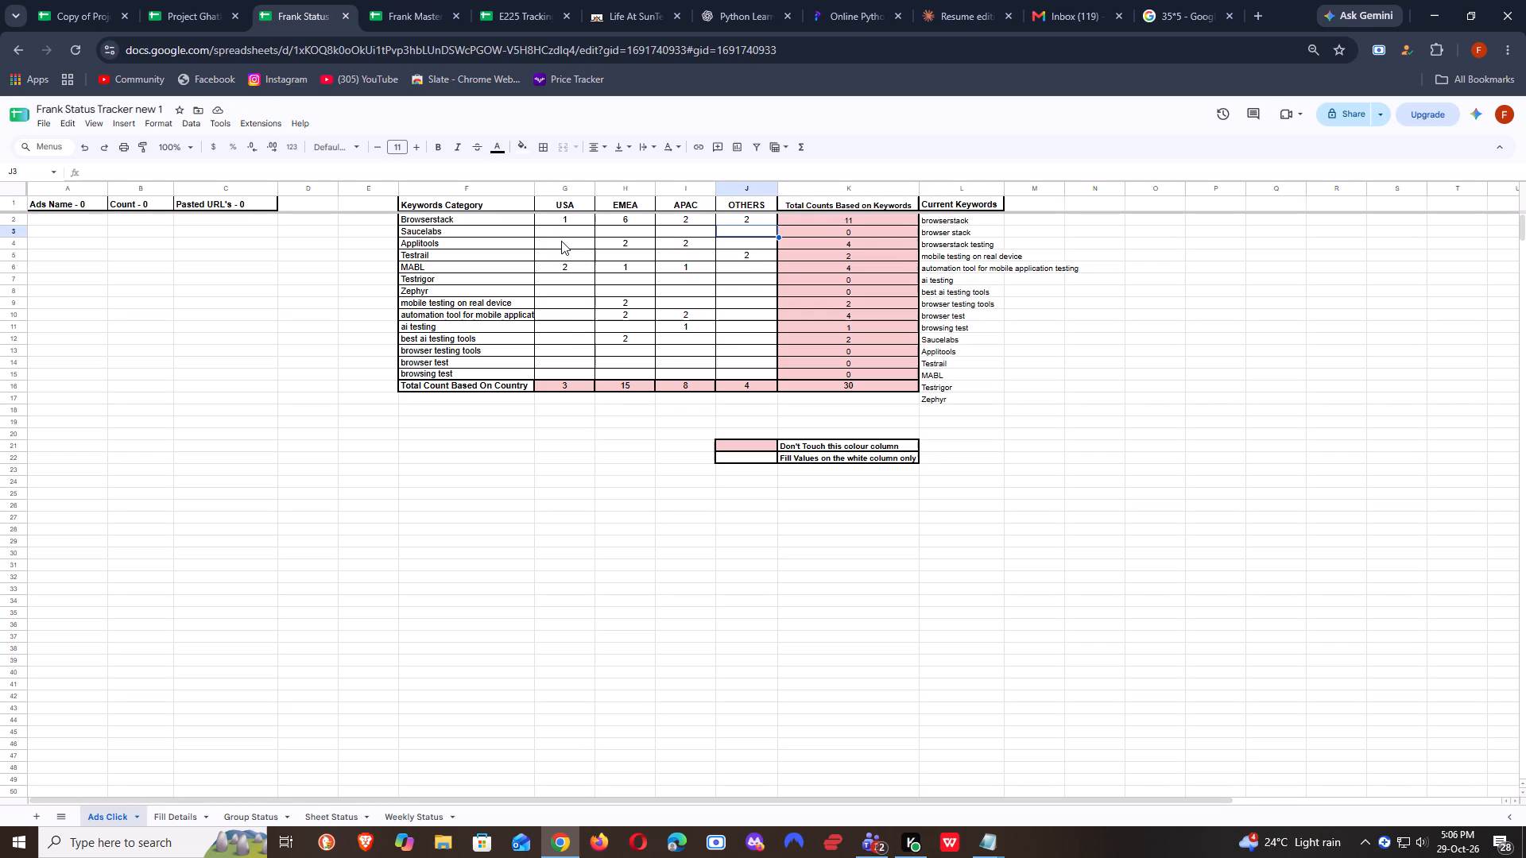
Set the USA count for MABL to 1 and the APAC count for Testrigor to 2.
left_click(565, 266)
key("BackSpace")
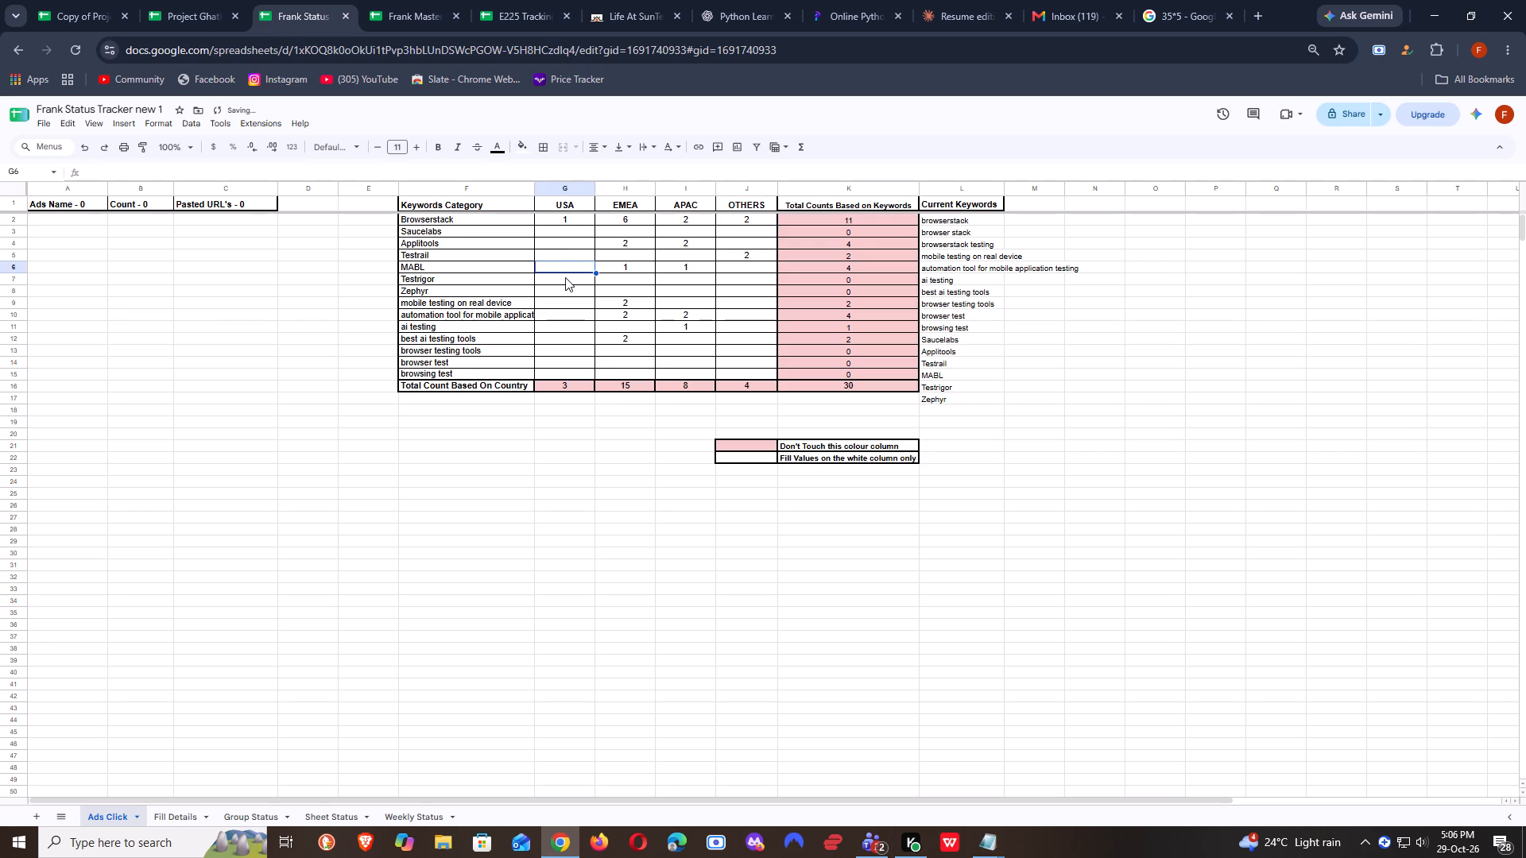
key("1")
key("Return")
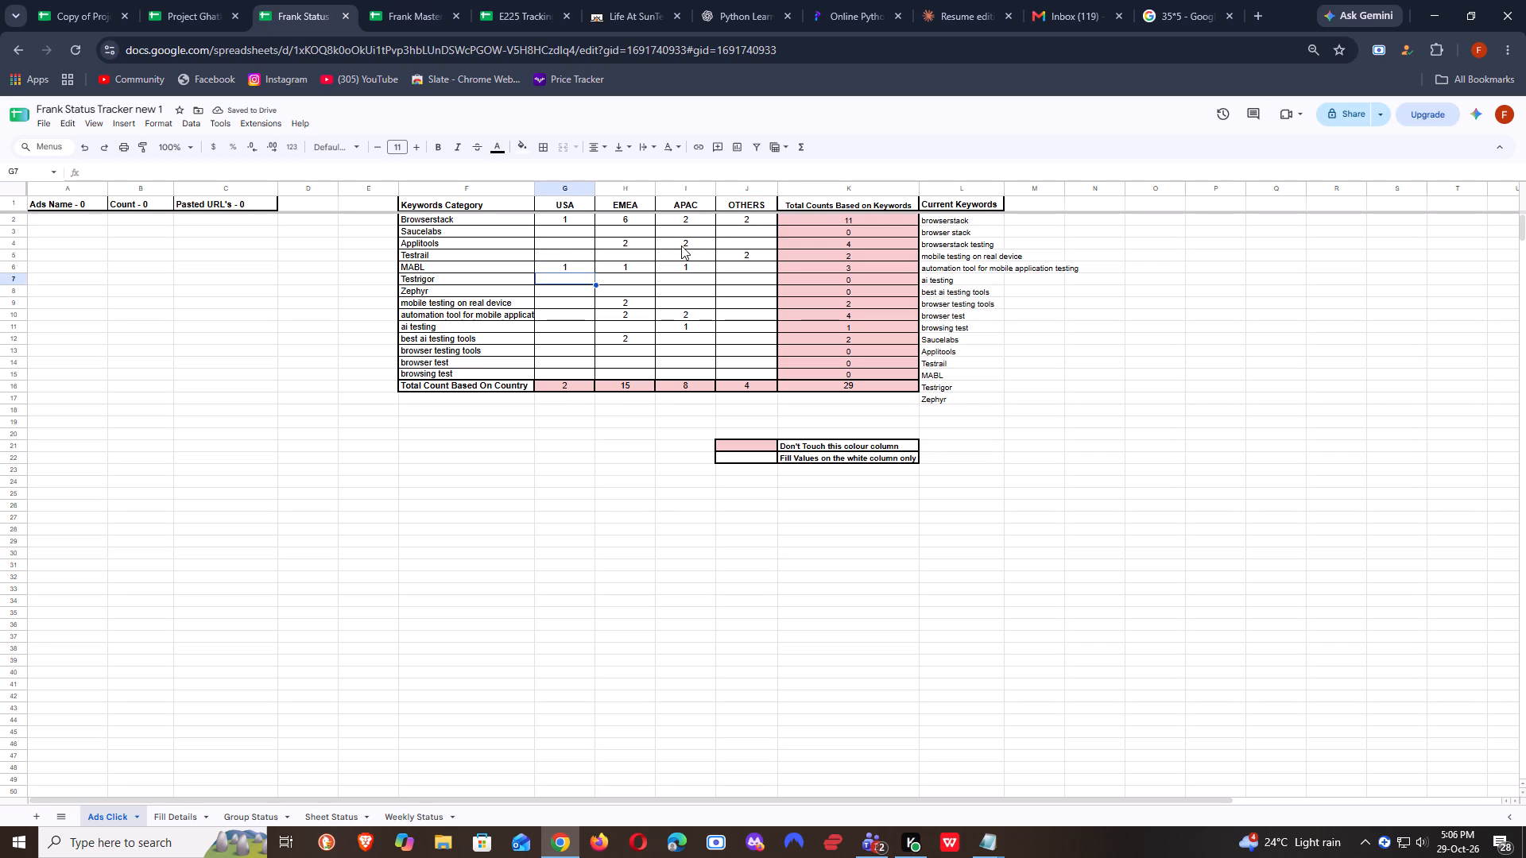
left_click(684, 269)
left_click(683, 280)
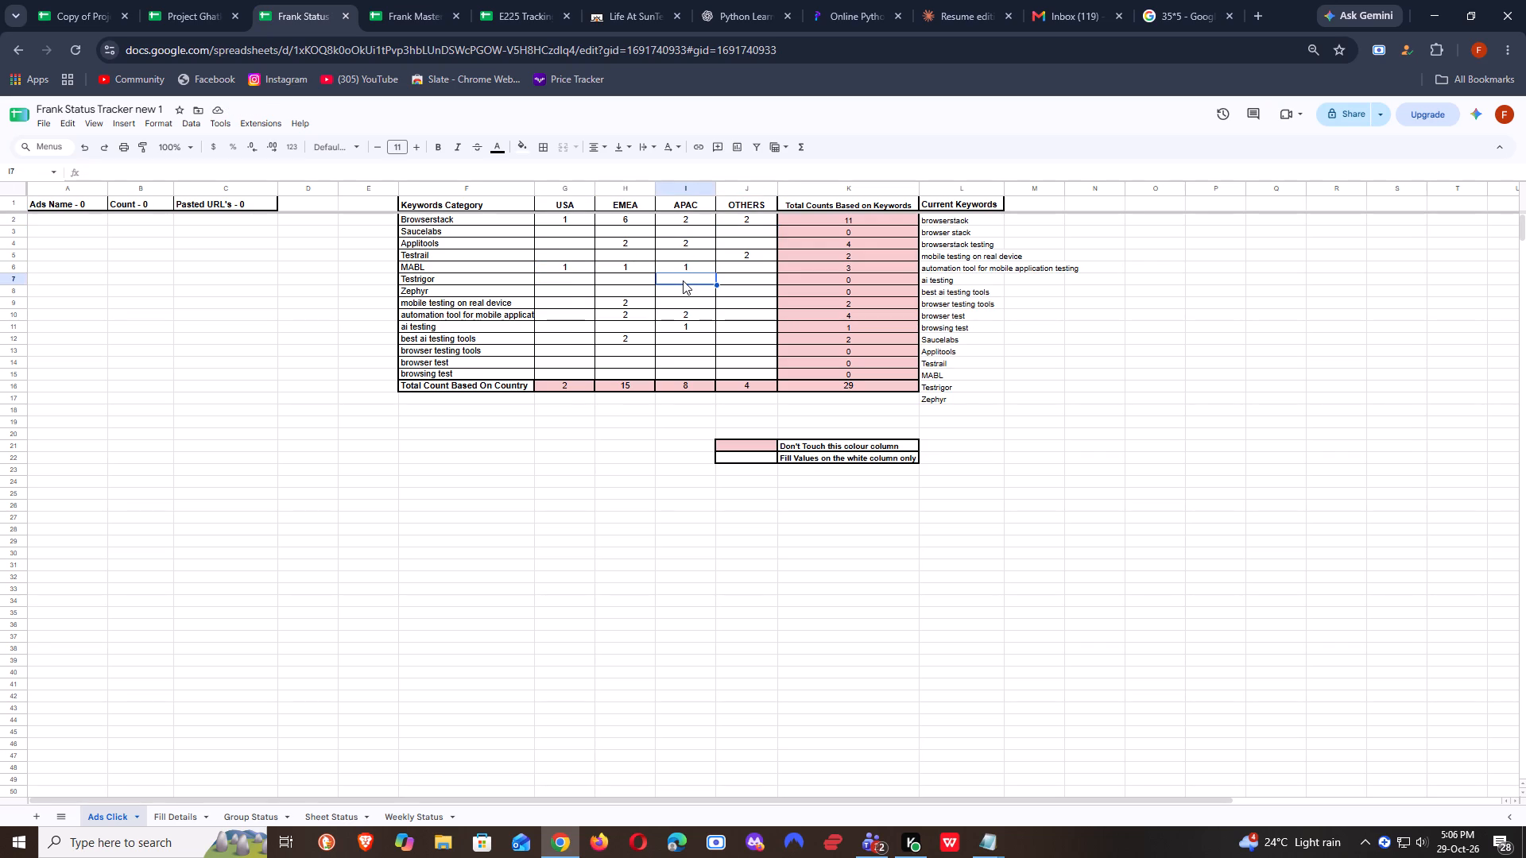
key("2")
key("Return")
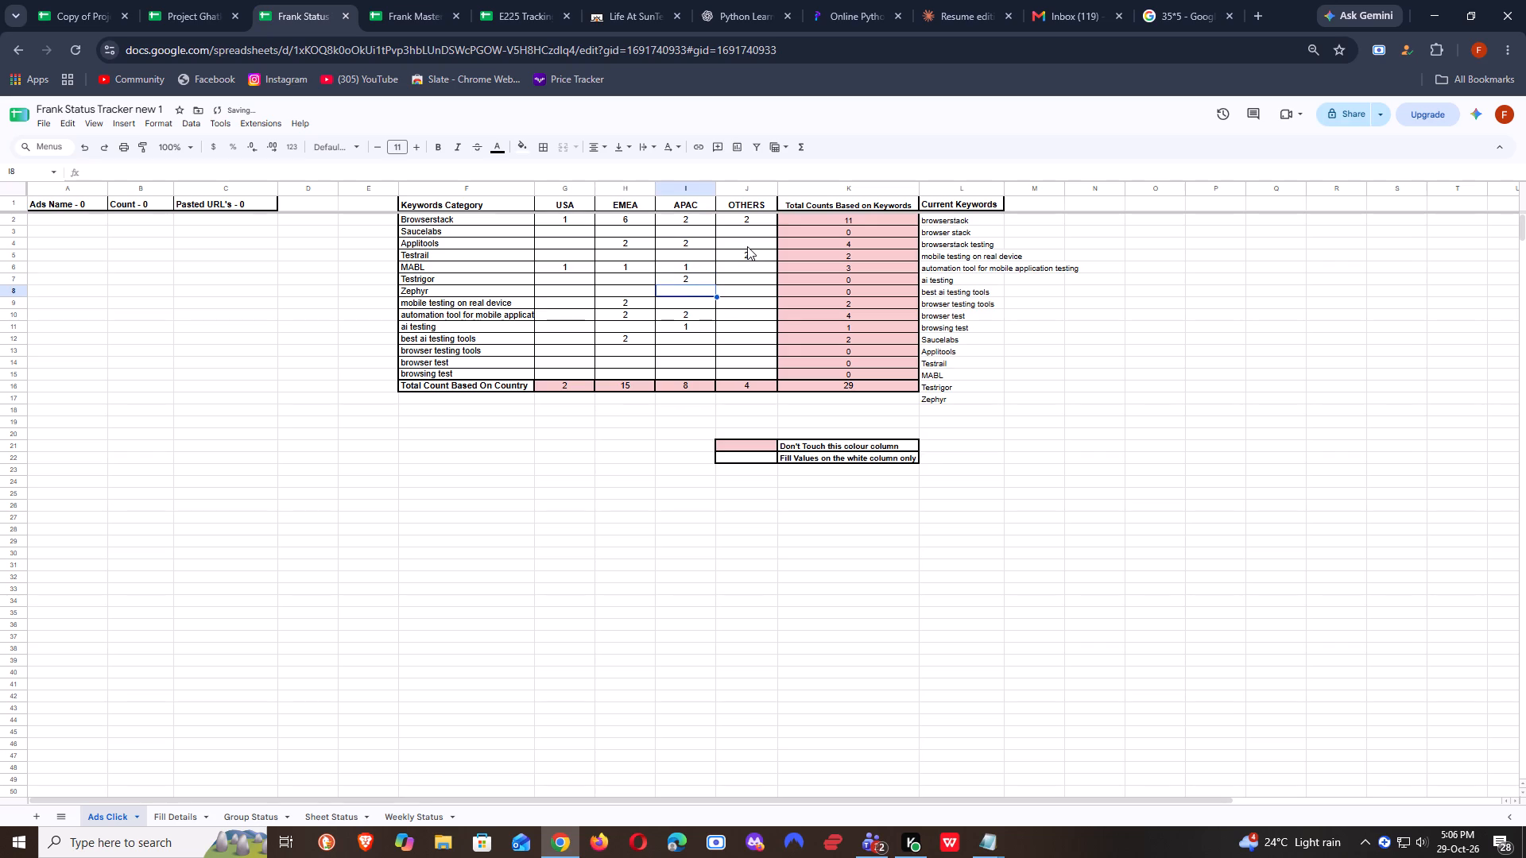
Enter a count of 1 for Applitools under both OTHERS and USA.
left_click(746, 242)
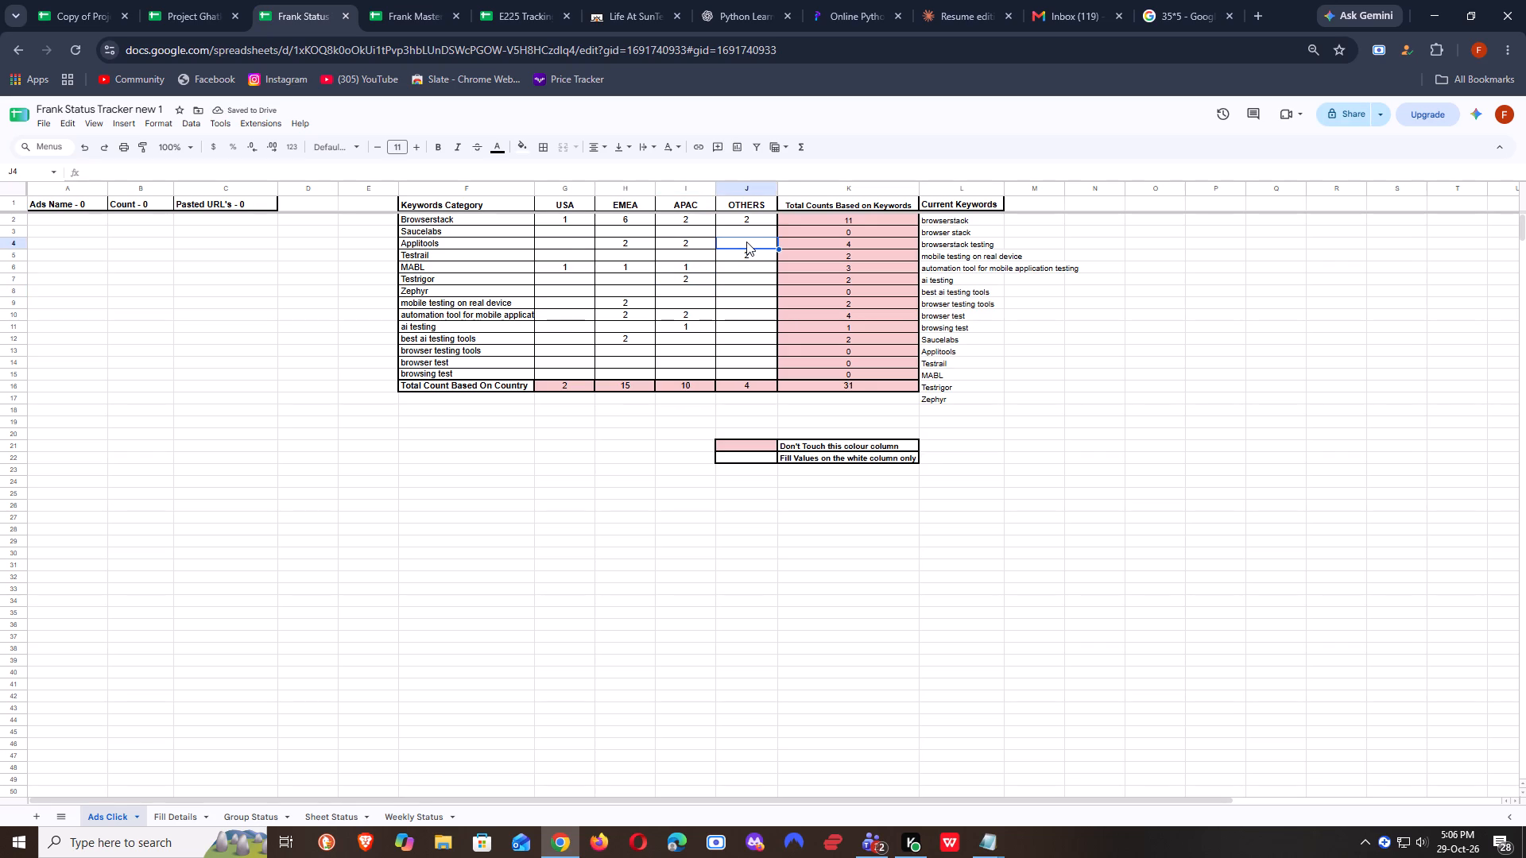
key("1")
key("Return")
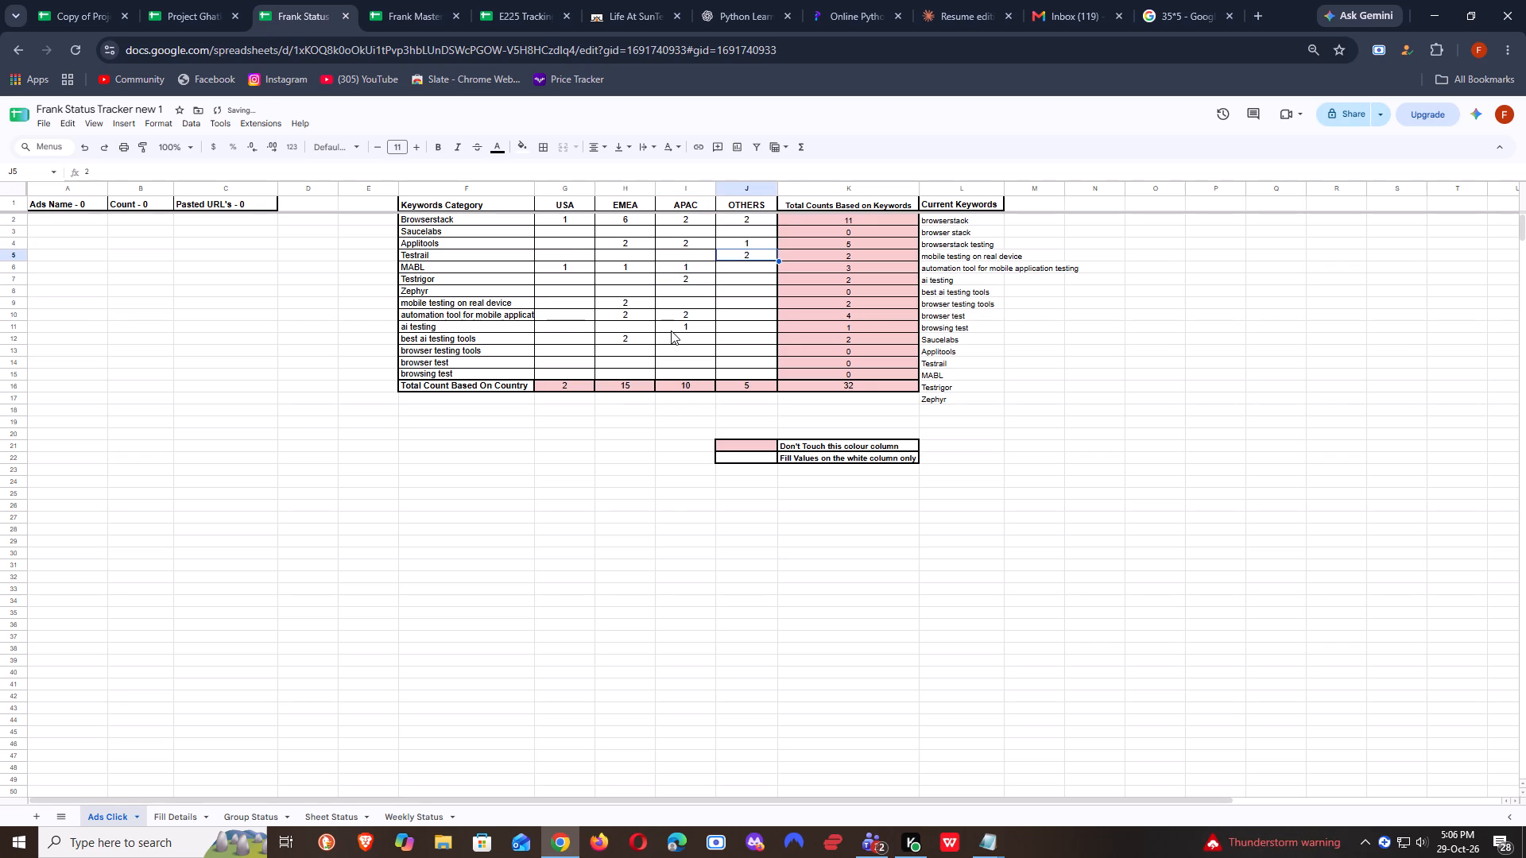
left_click(684, 329)
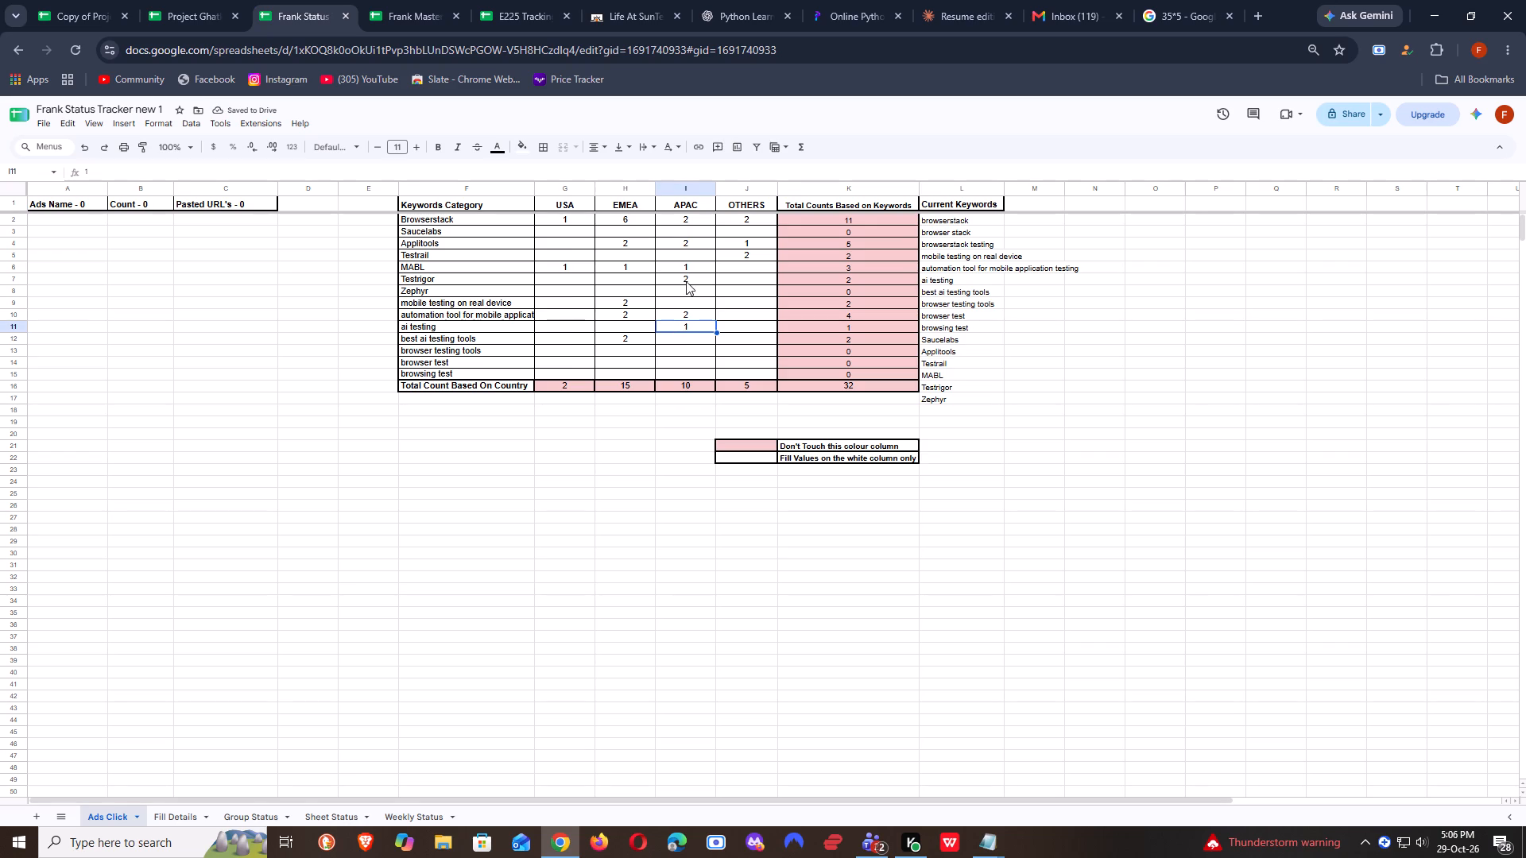
left_click(564, 245)
key("1")
key("Return")
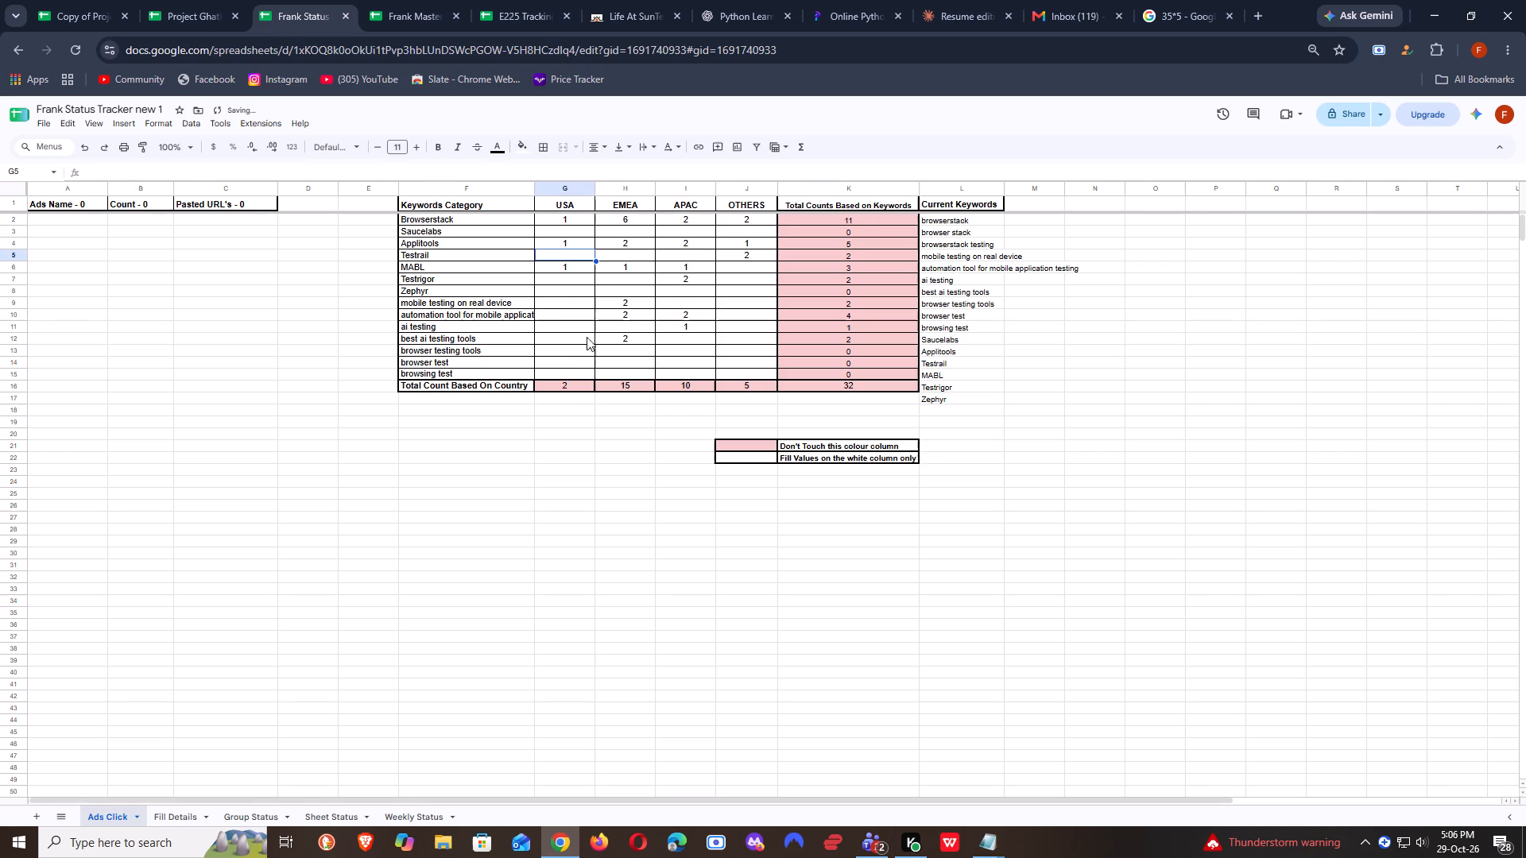
left_click(738, 415)
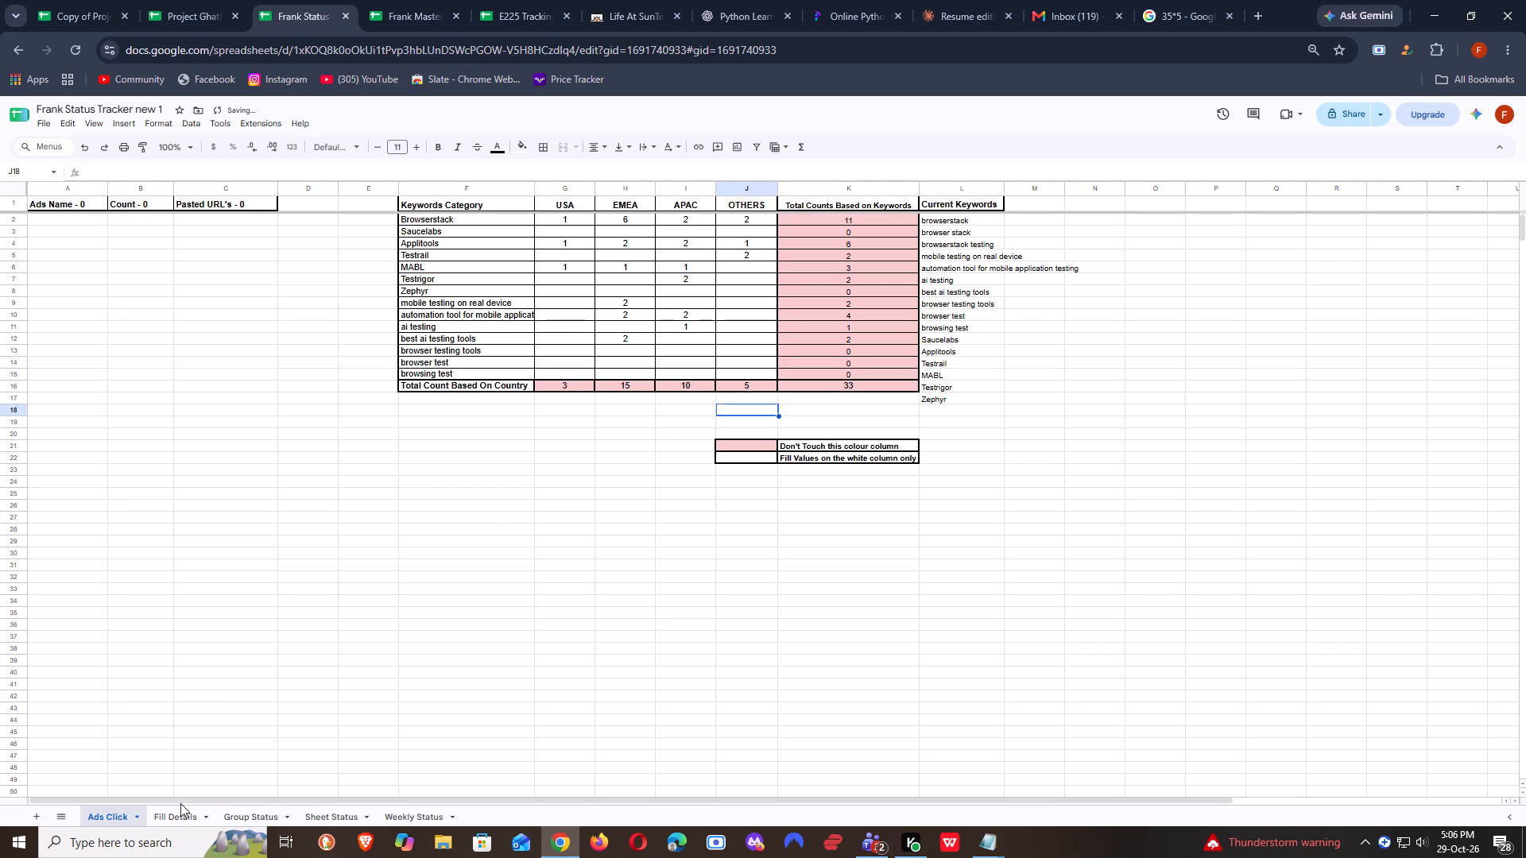
Check the Automatic and Manual category figures on the Fill Details sheet.
left_click(173, 821)
left_click(409, 542)
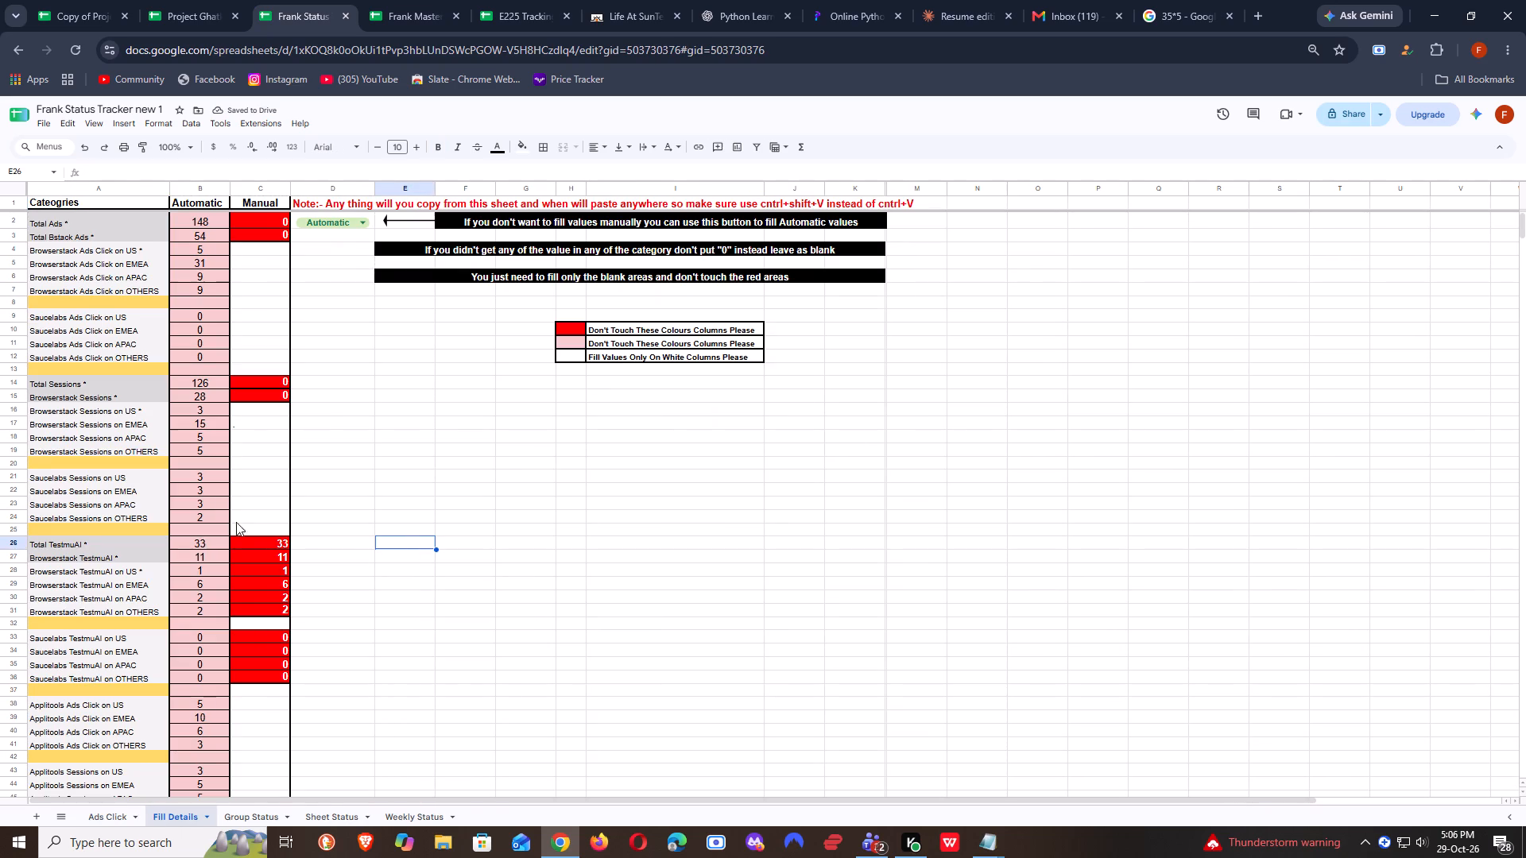
Return to the Copy of Project Ghatkopar spreadsheet and enter 2 for testmonitor.com in the 29th Oct 2026 column.
left_click(69, 0)
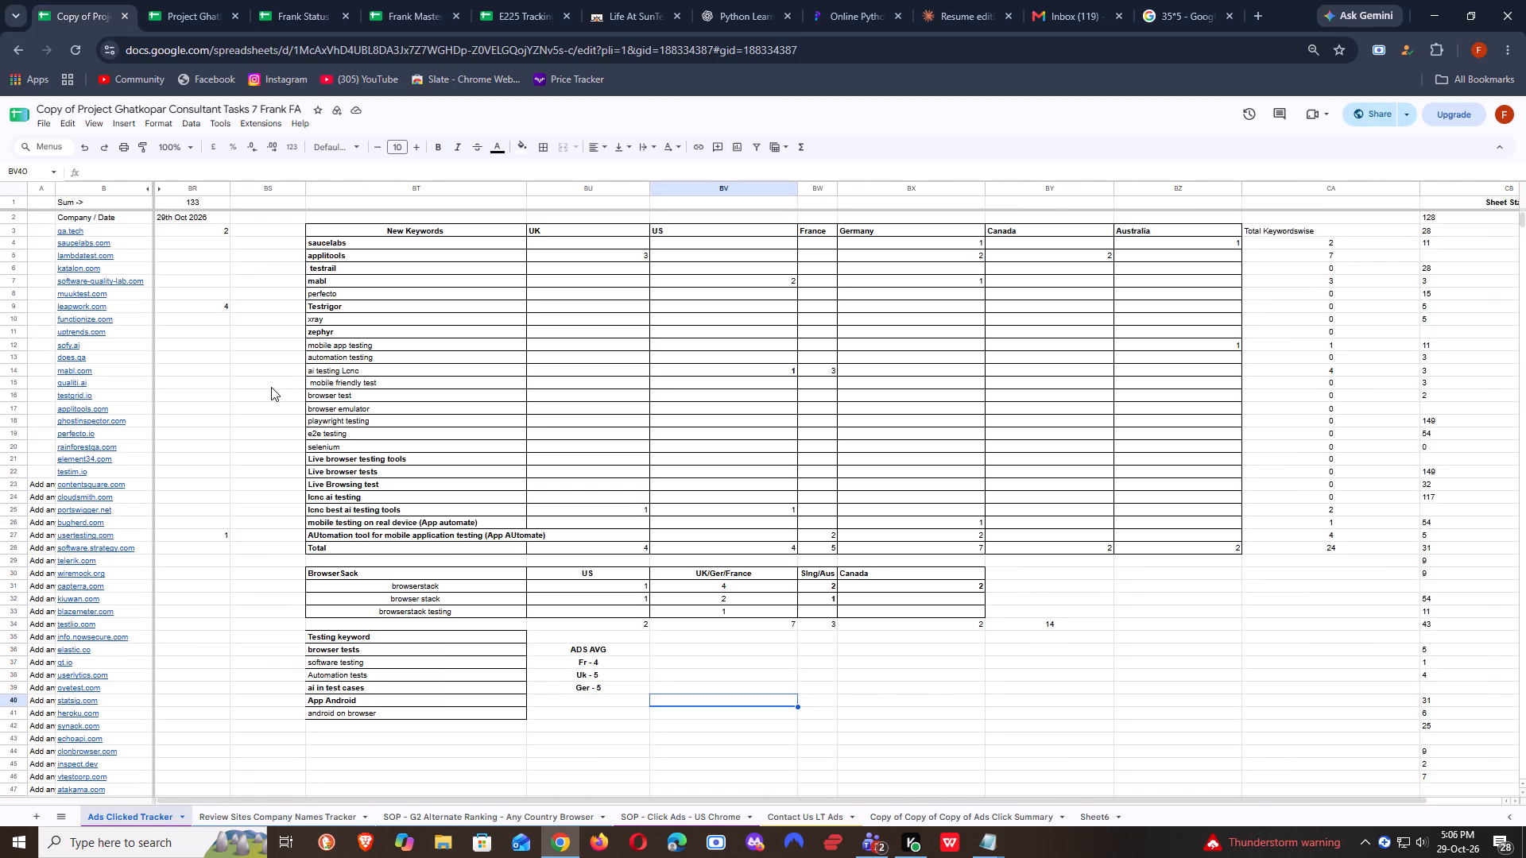
scroll(177, 652, "down", 20)
scroll(177, 652, "down", 6)
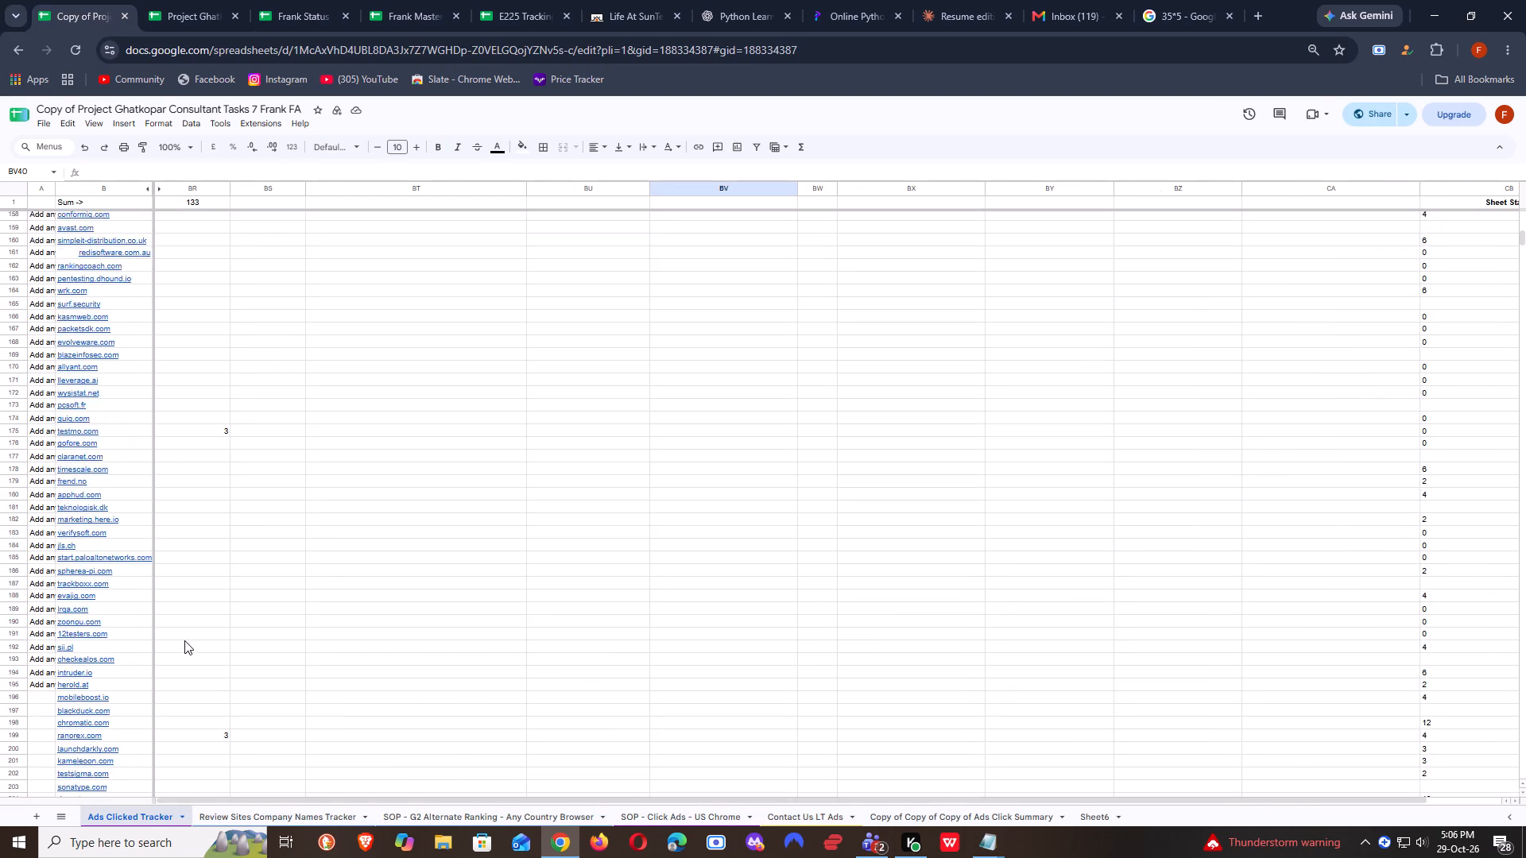
scroll(184, 640, "down", 5)
left_click(201, 567)
key("2")
key("Return")
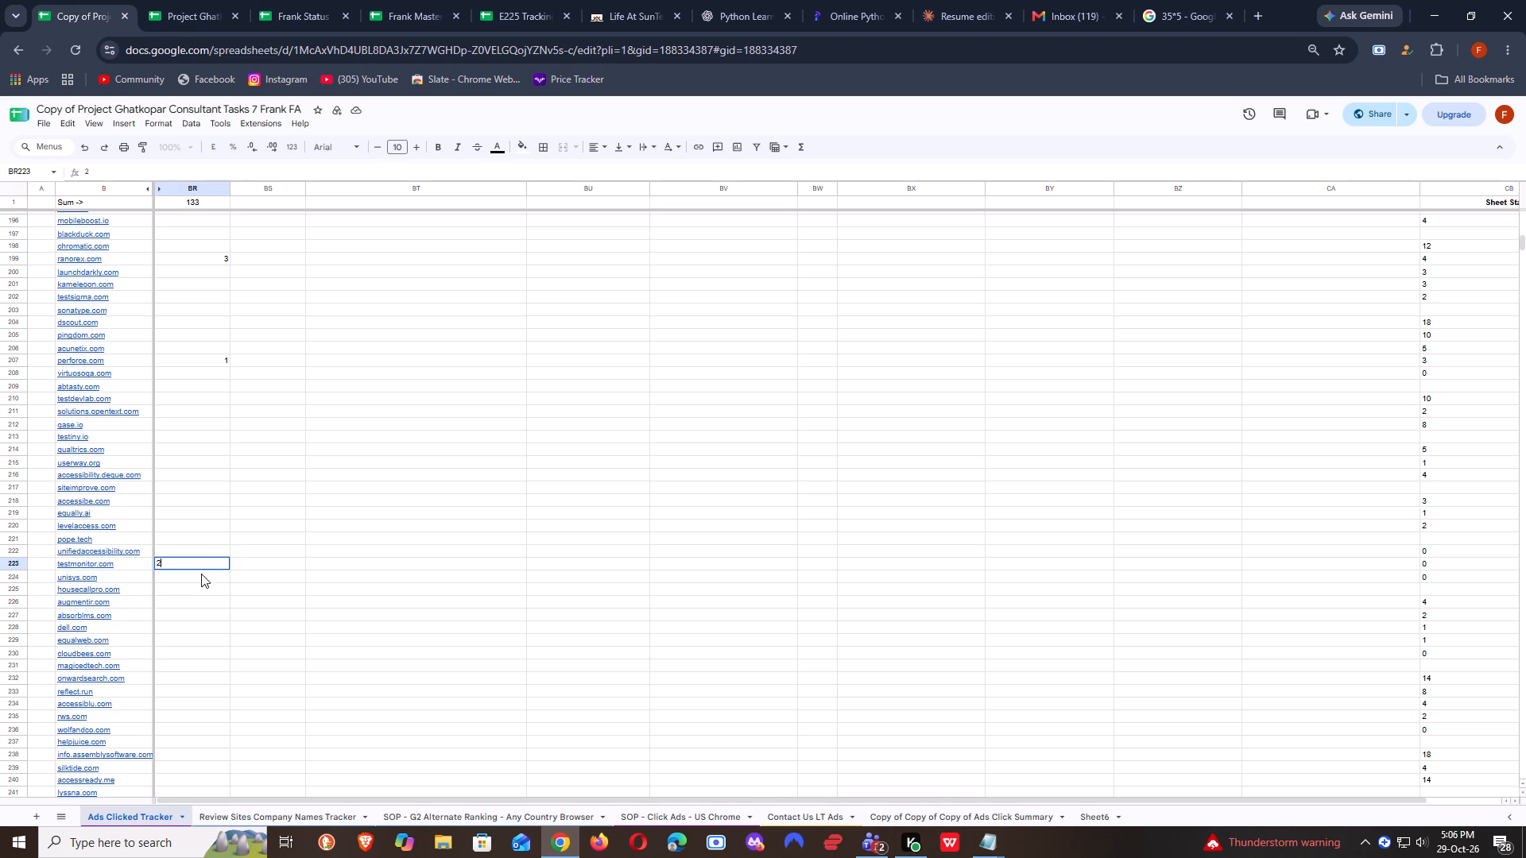
Enter 3 for alemba.com (row 287) and 2 for a1qa.com (row 349) in the 29th Oct 2026 column.
left_click(204, 581)
scroll(211, 582, "down", 10)
left_click(211, 582)
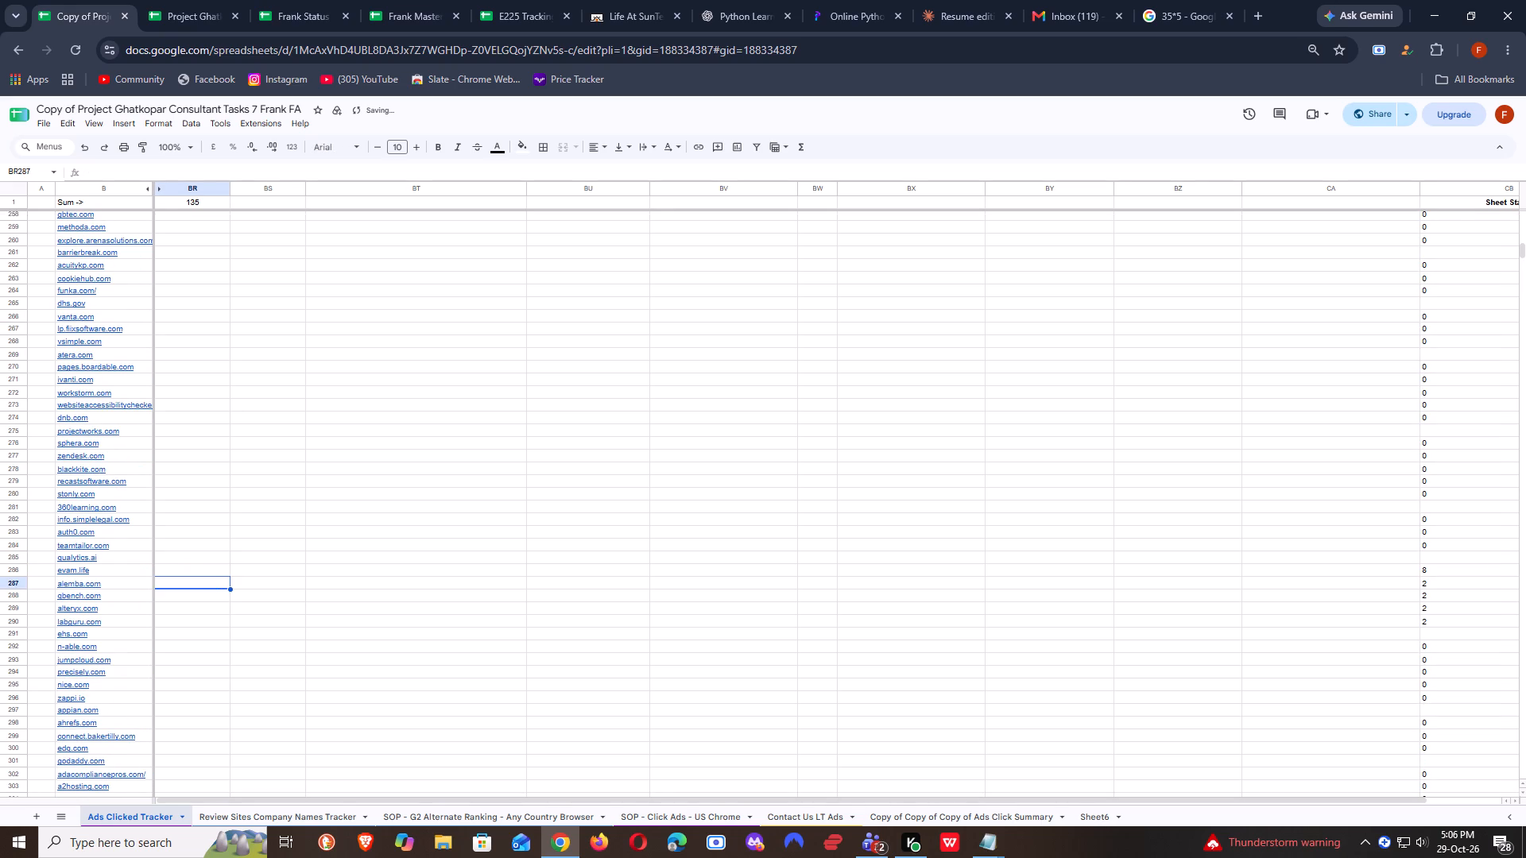
key("3")
key("Return")
scroll(205, 585, "down", 10)
left_click(207, 579)
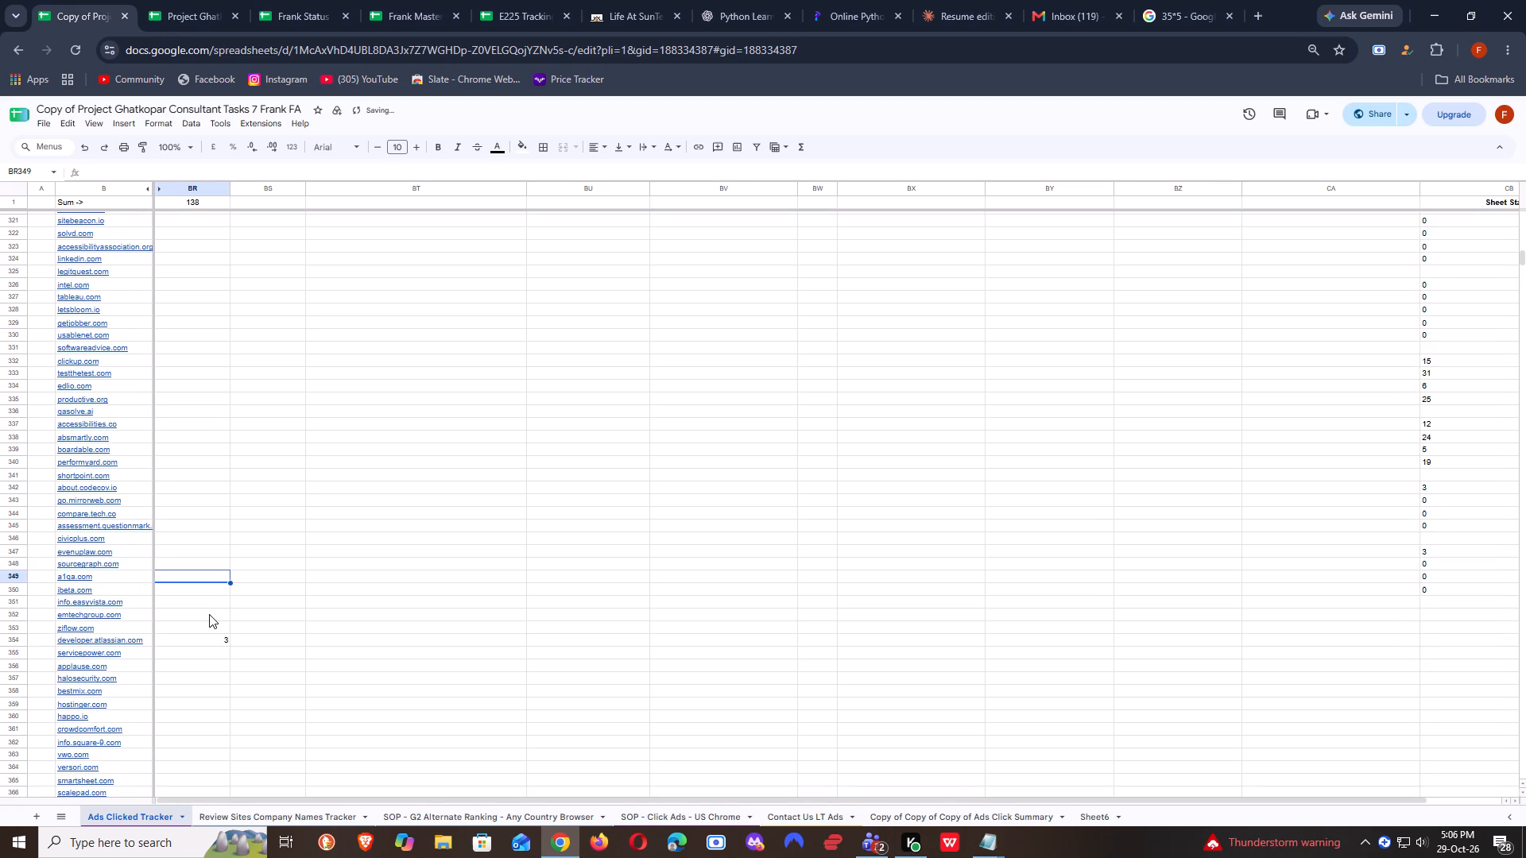
key("2")
key("Return")
Enter 4 in row 450, just above topdesk.com, and set zyte.com (row 596) to 2 in the same date column.
scroll(203, 609, "down", 15)
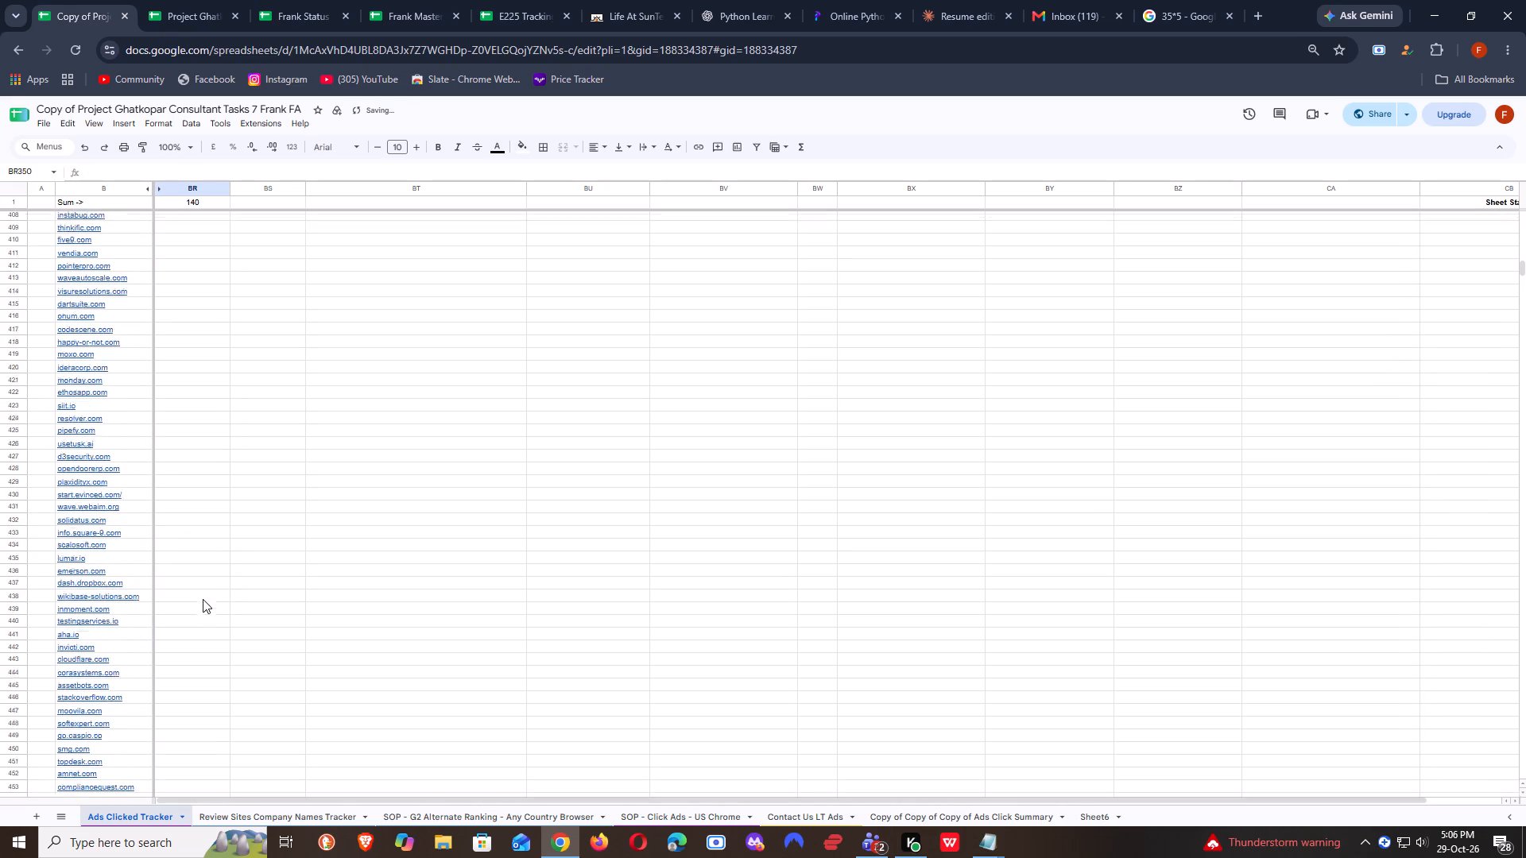
scroll(203, 599, "down", 1)
left_click(207, 589)
key("4")
key("Return")
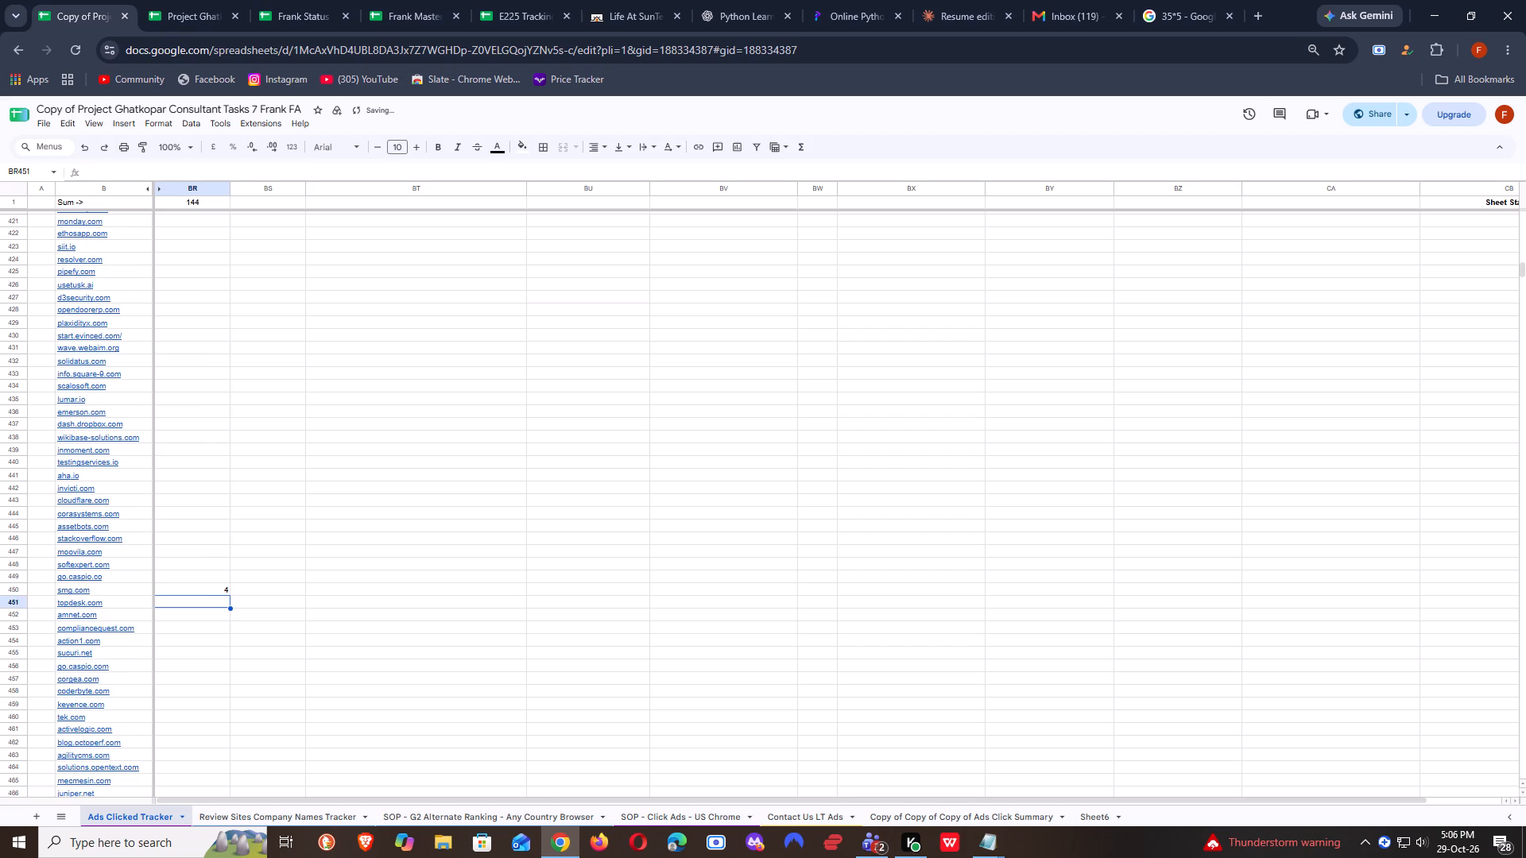
left_click(207, 589)
scroll(207, 589, "down", 10)
left_click(207, 589)
scroll(207, 592, "down", 9)
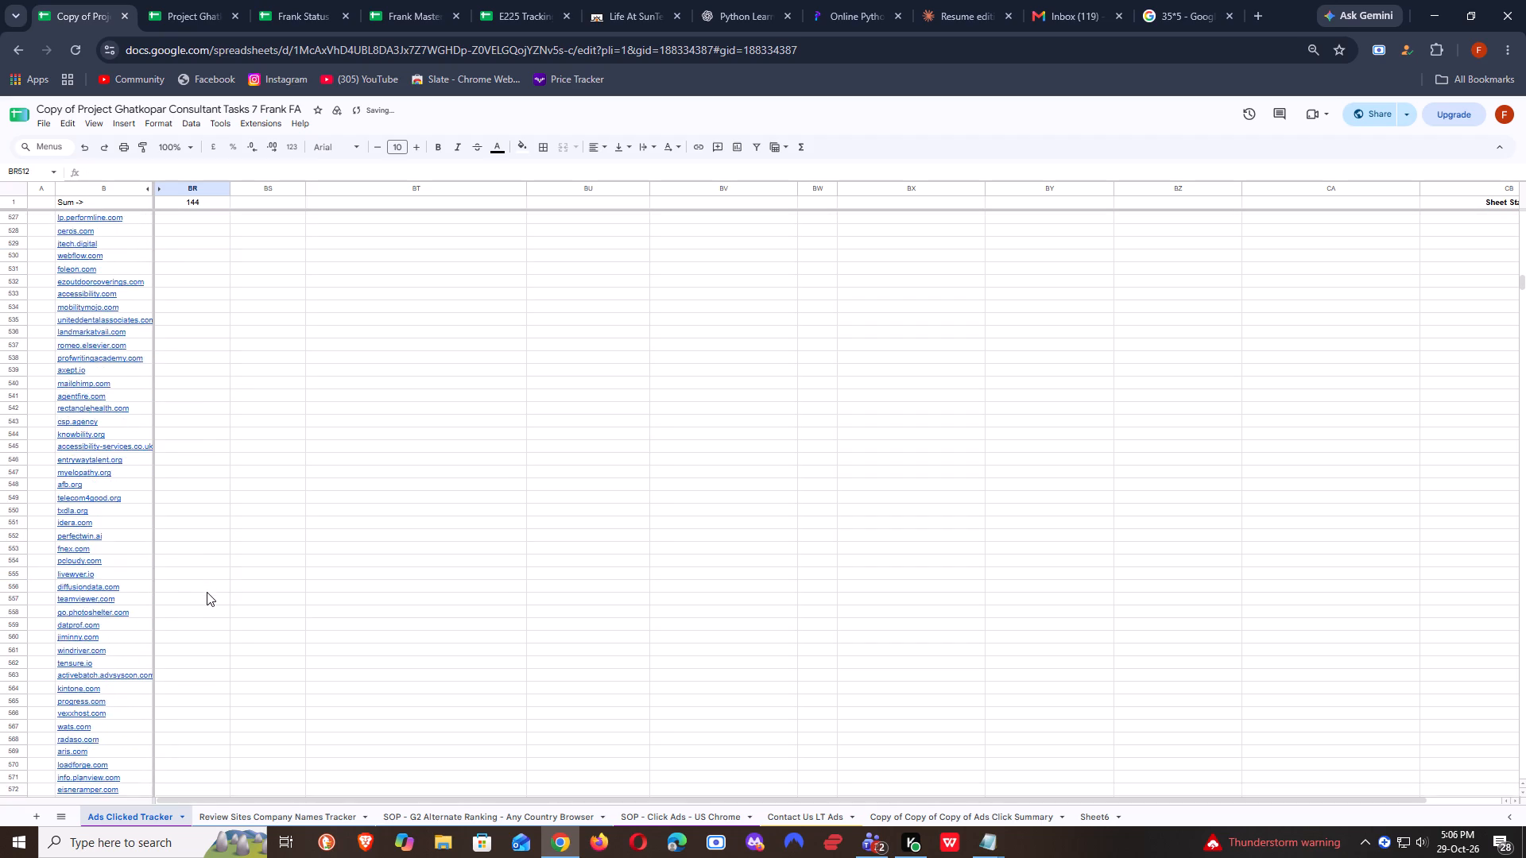
scroll(207, 592, "down", 9)
scroll(207, 592, "up", 4)
left_click(203, 539)
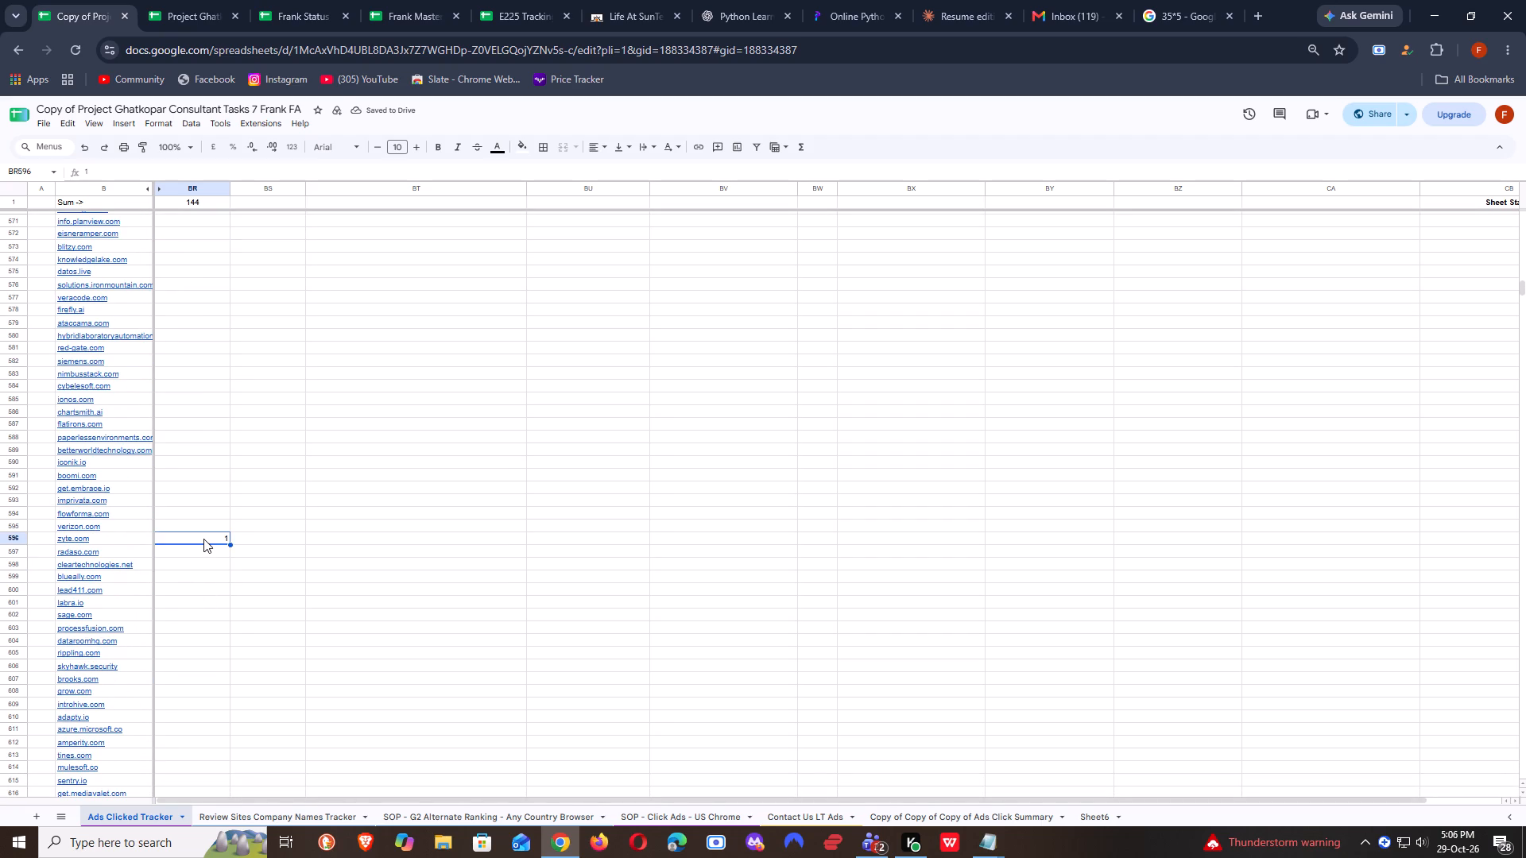
key("2")
key("Return")
Set grafana.com (row 699) to 3 and enter 1 for assess.com (row 766) in the 29th Oct 2026 column.
scroll(203, 543, "down", 16)
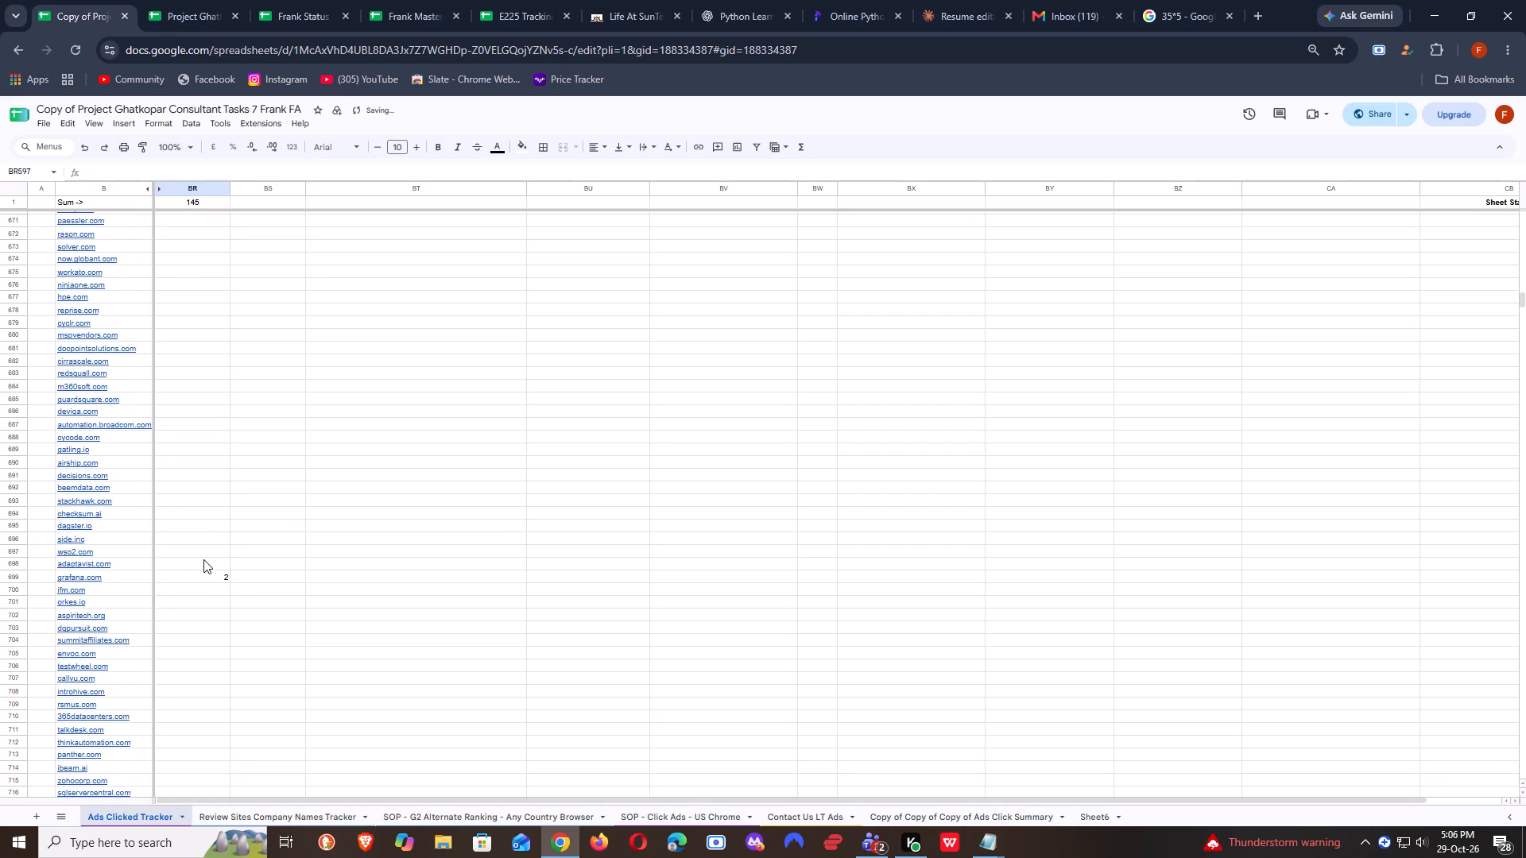
left_click(203, 582)
key("3")
key("Return")
scroll(199, 583, "down", 3)
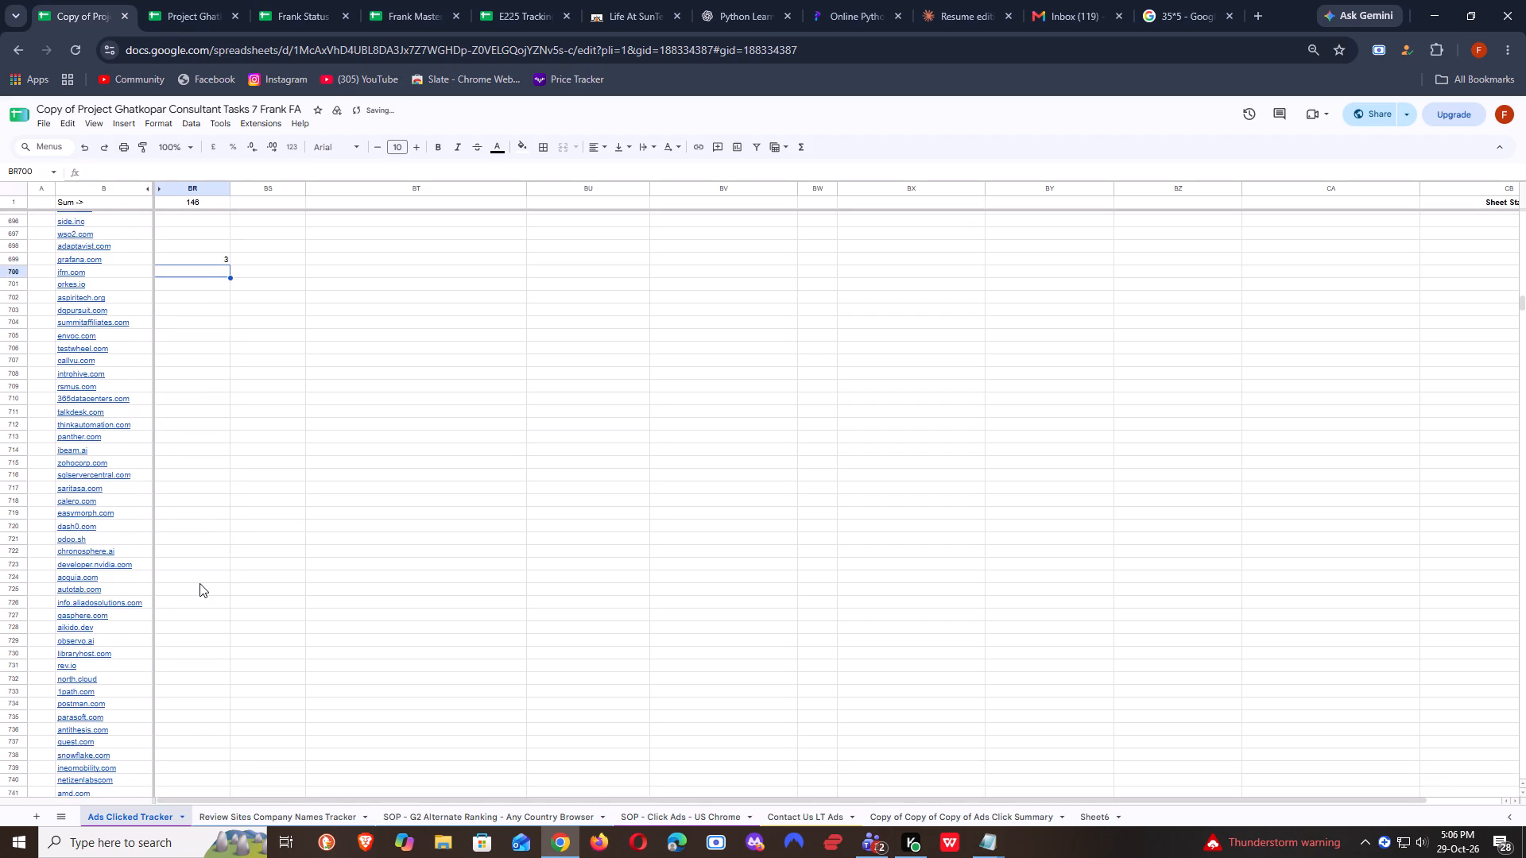
scroll(199, 583, "down", 11)
scroll(199, 583, "up", 3)
left_click(204, 561)
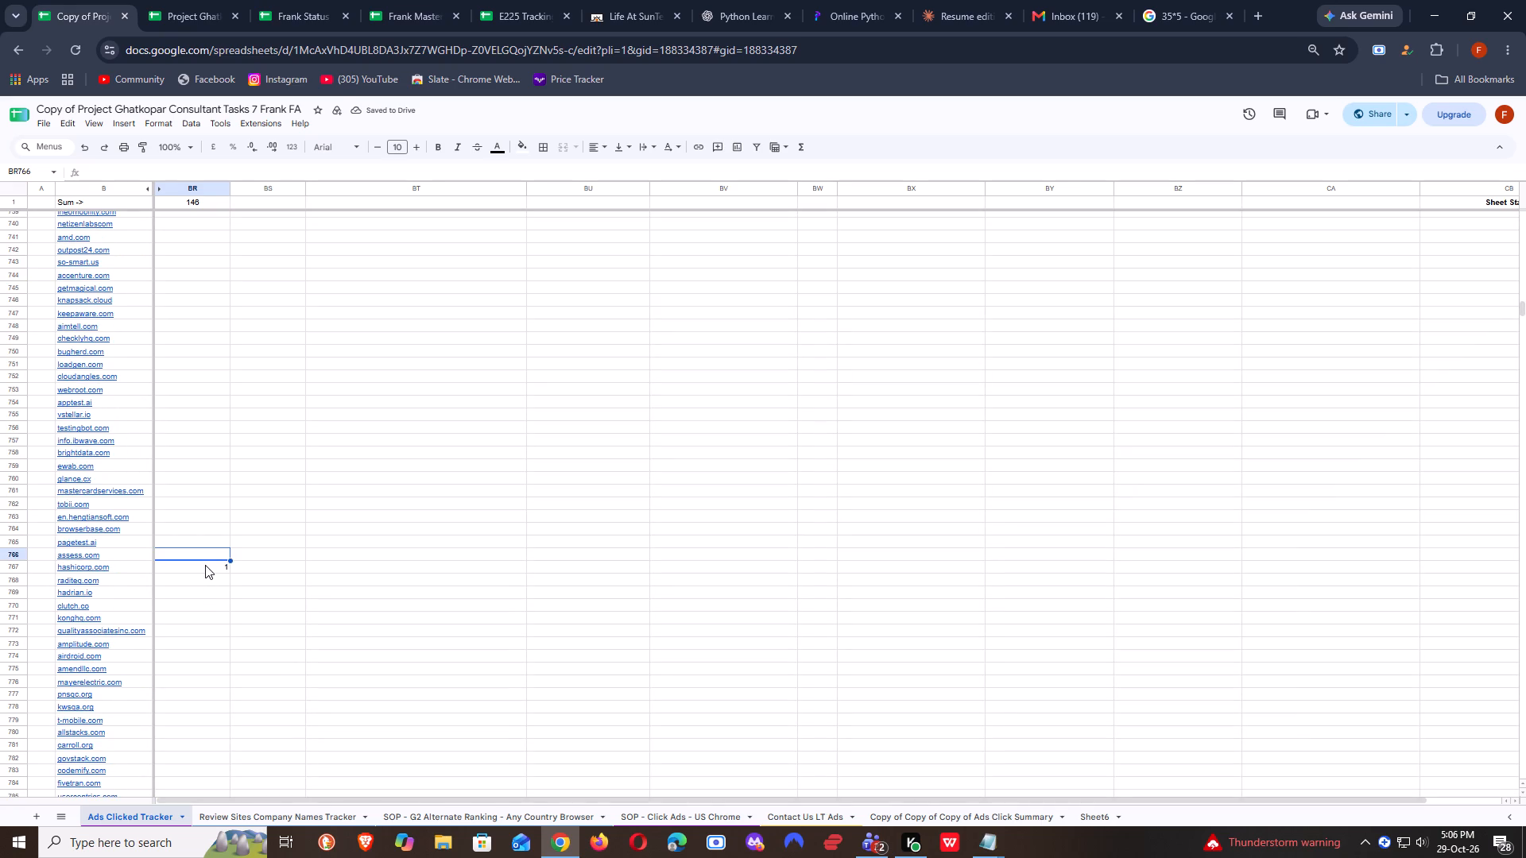
key("1")
key("Return")
Enter 1 in row 949, directly below appdome.com, in the 29th Oct 2026 column.
scroll(190, 569, "down", 13)
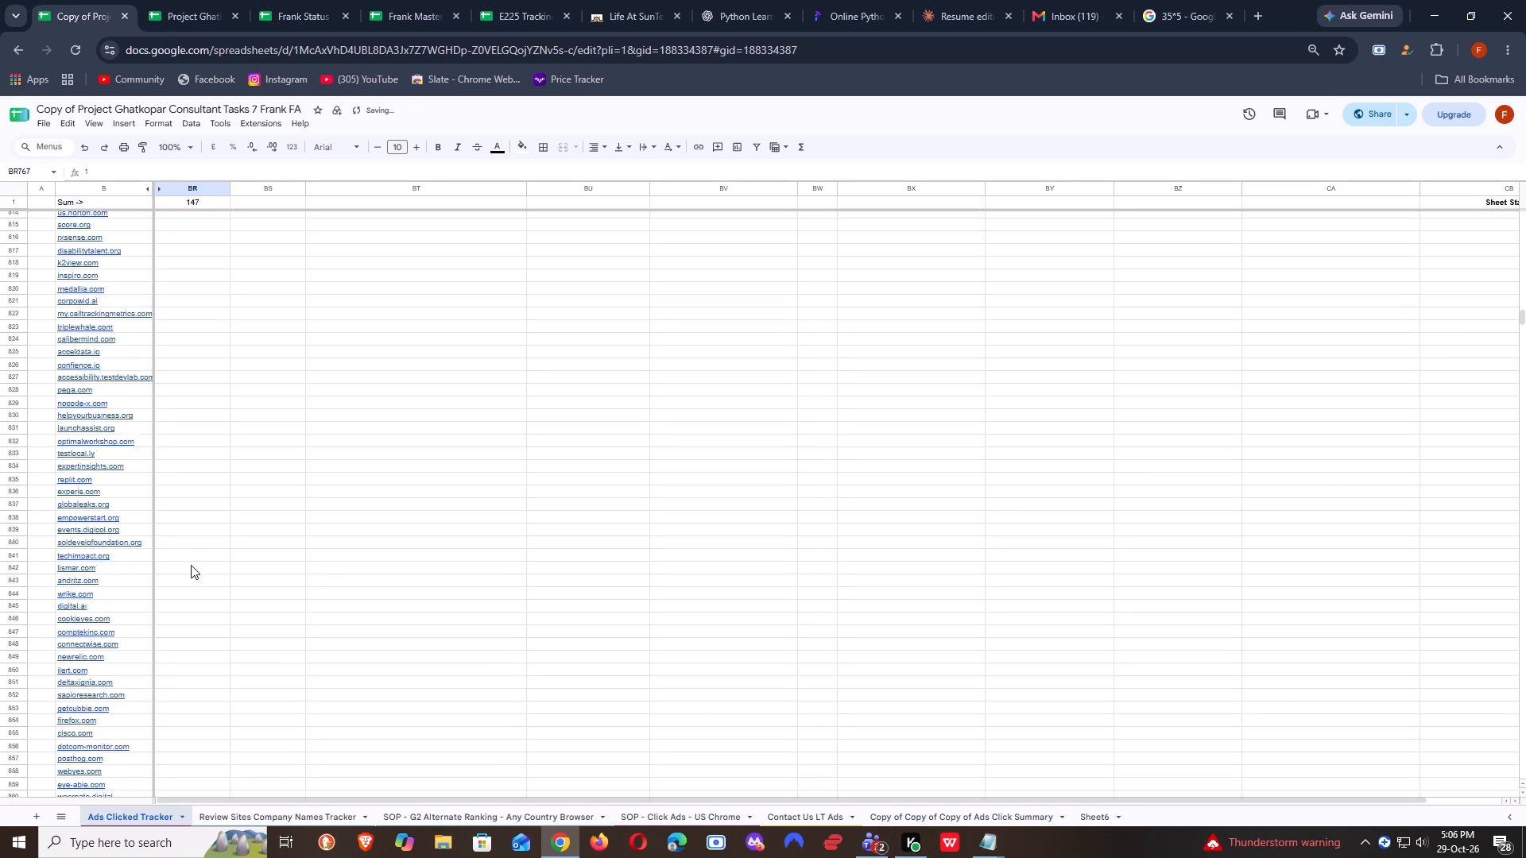
scroll(191, 565, "down", 18)
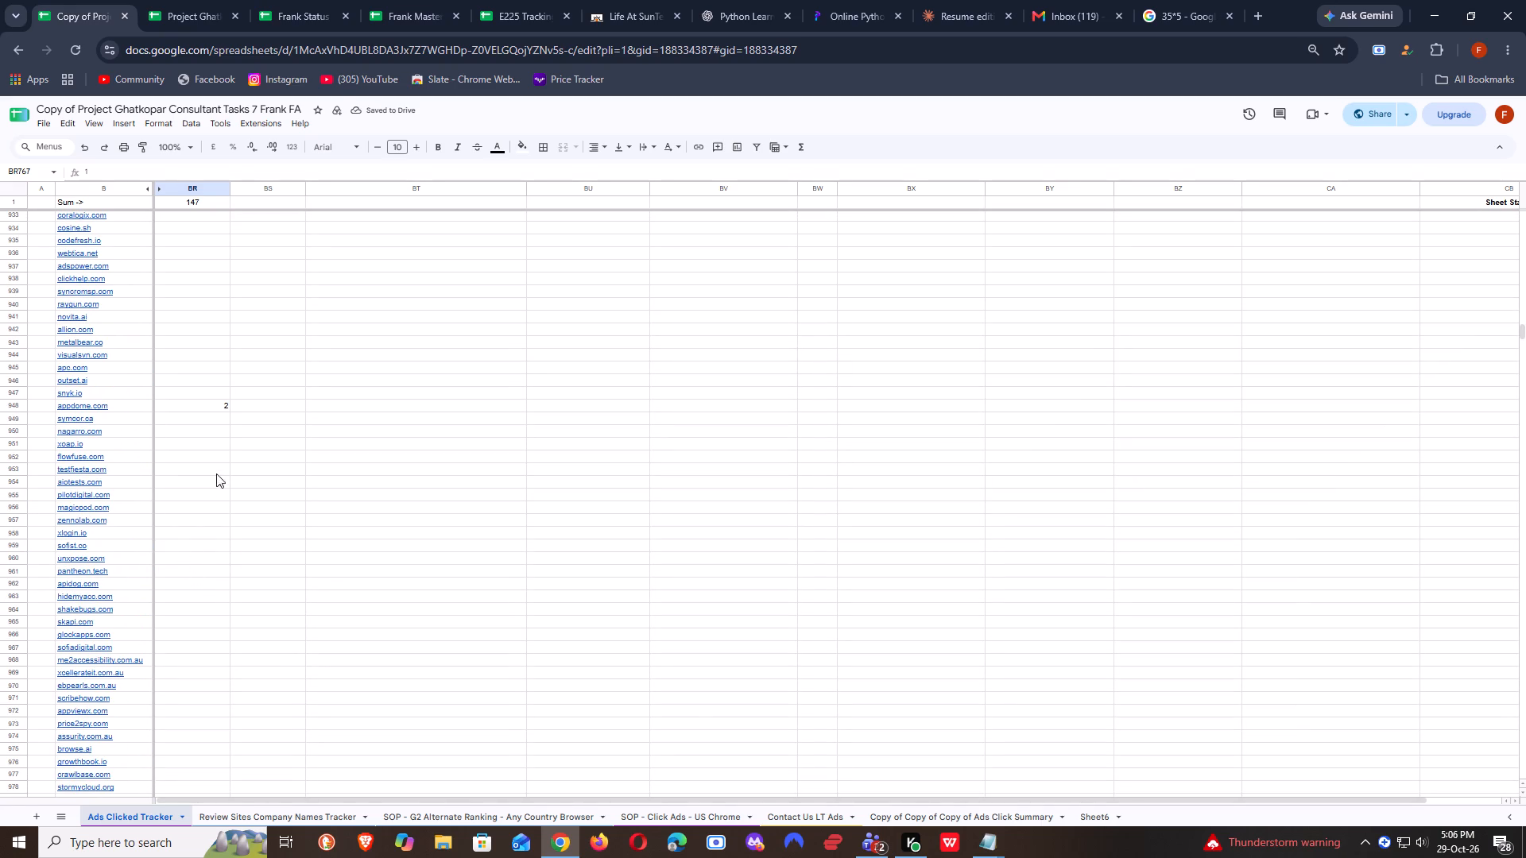
left_click(205, 422)
key("1")
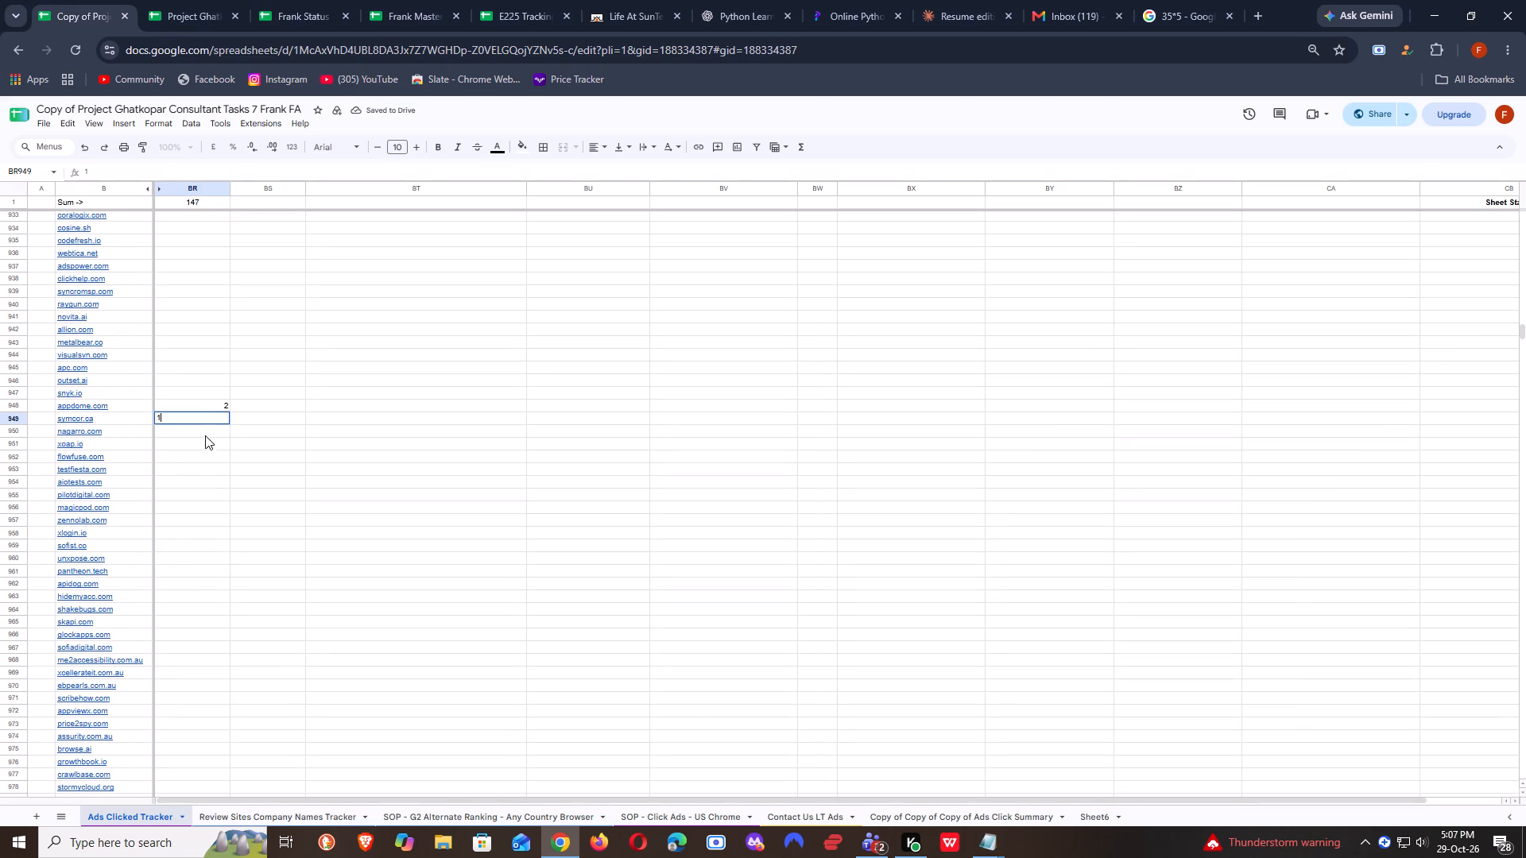
key("Return")
left_click(414, 452)
left_click(317, 0)
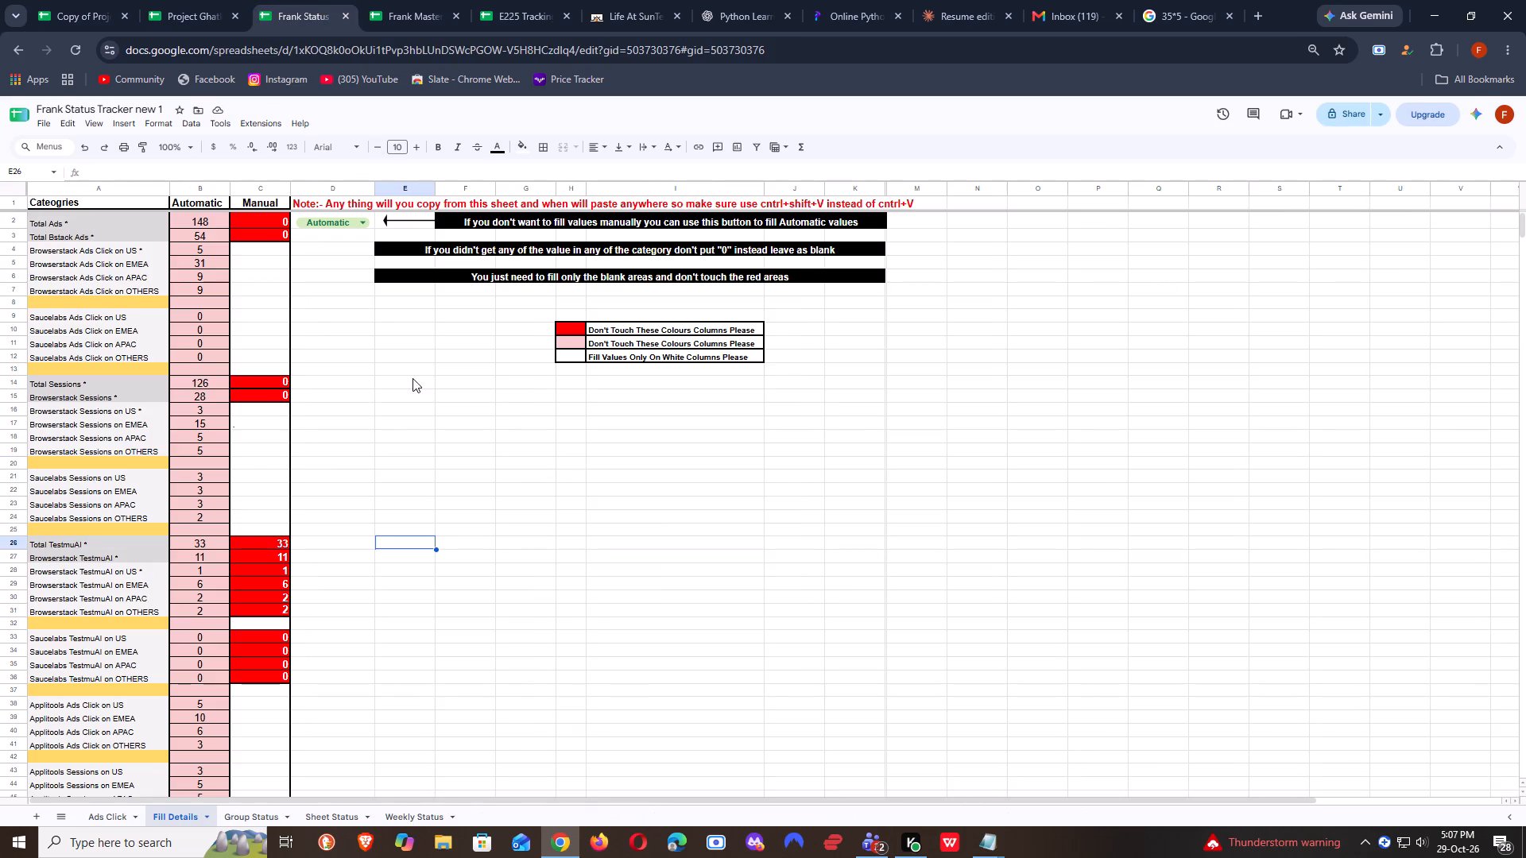
left_click(393, 417)
left_click(199, 0)
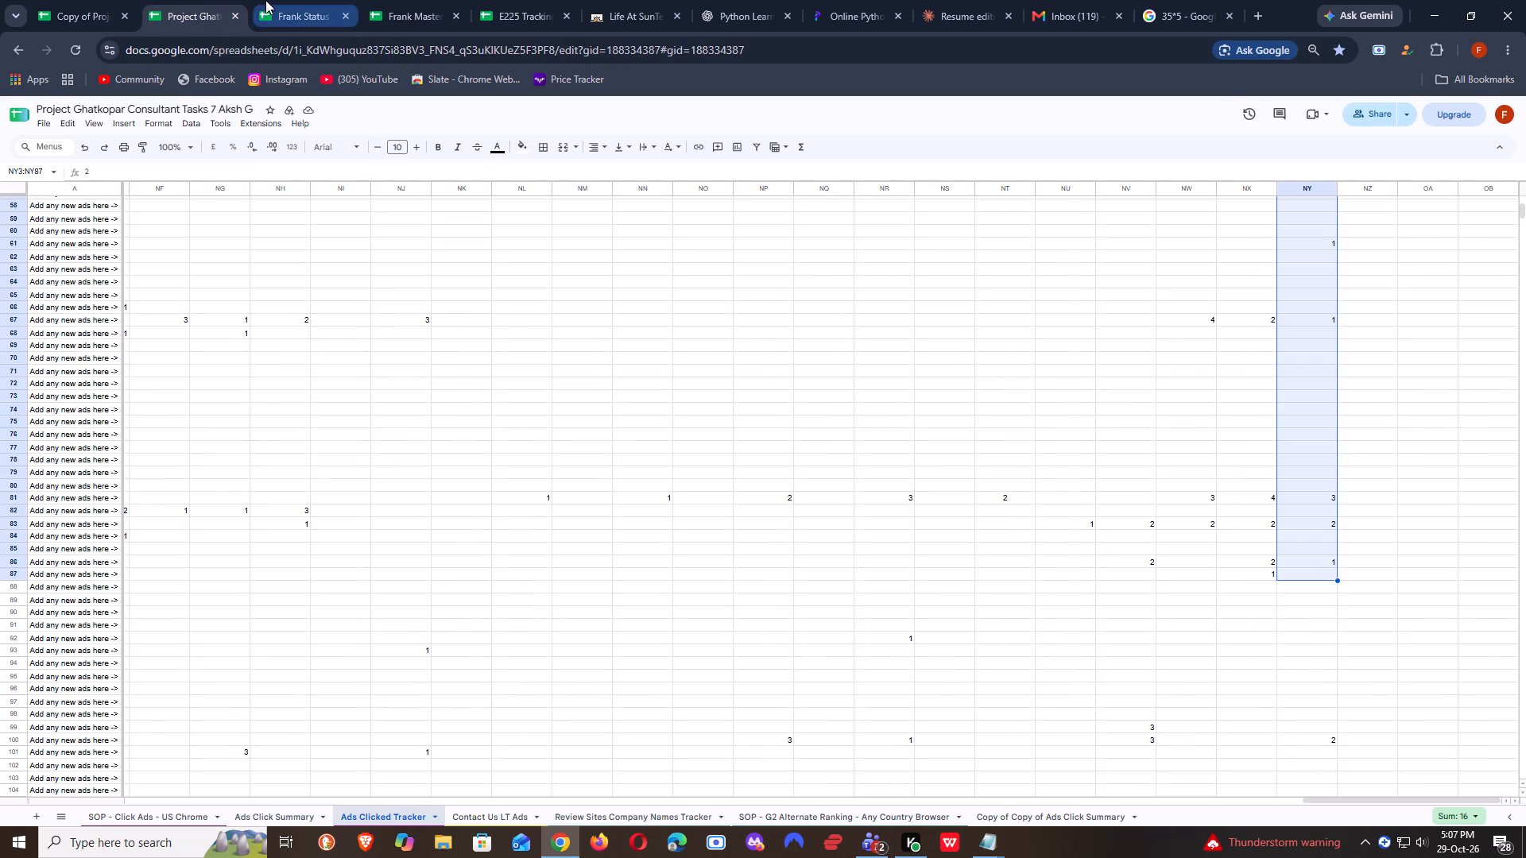
left_click(265, 0)
left_click(400, 622)
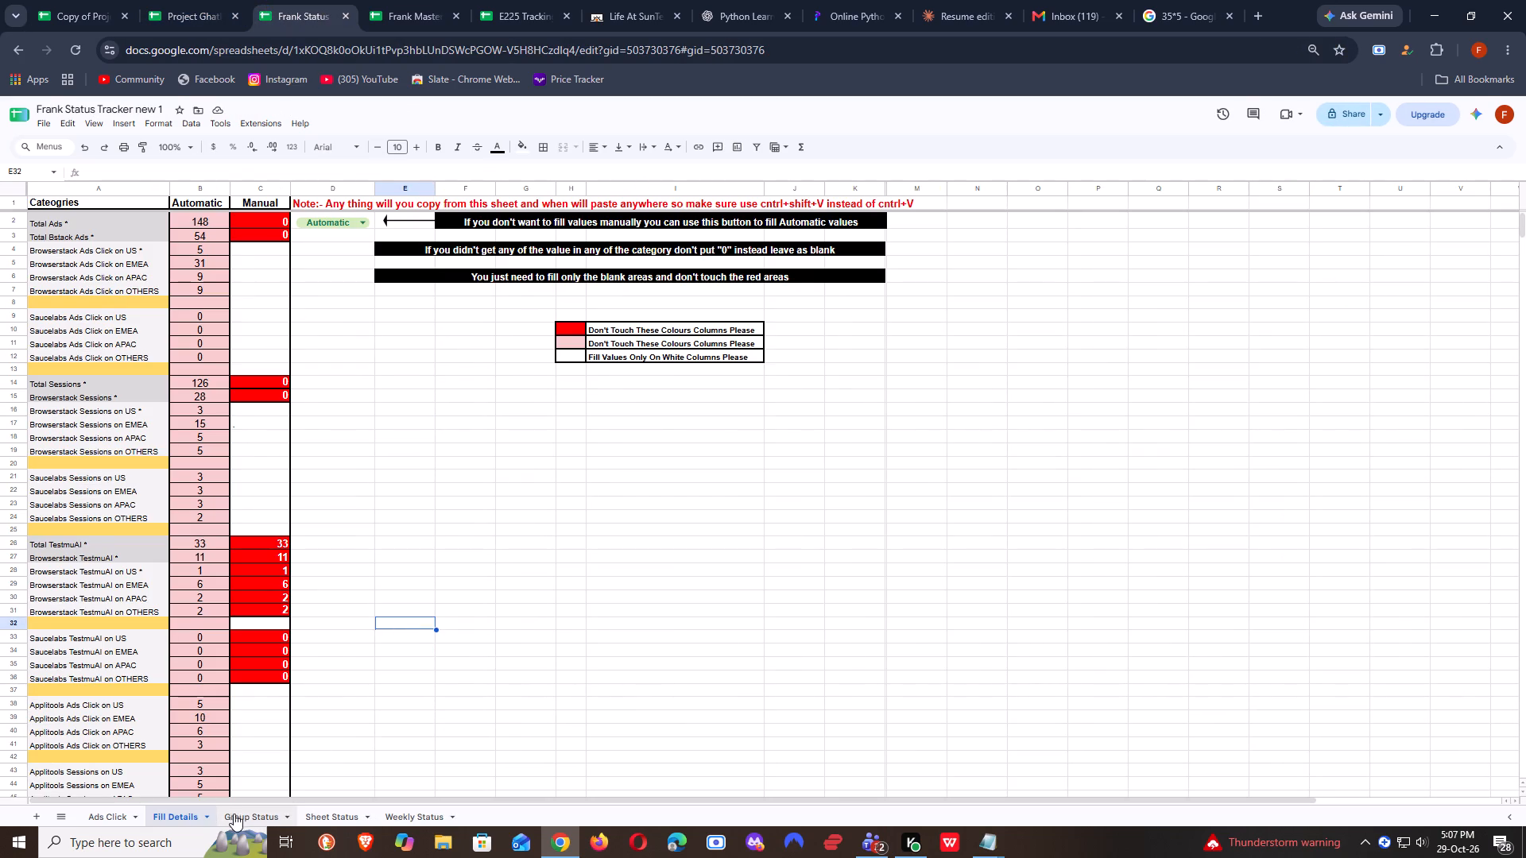
Copy the merged Status summary block from the Group Status sheet.
left_click(239, 813)
left_click(412, 577)
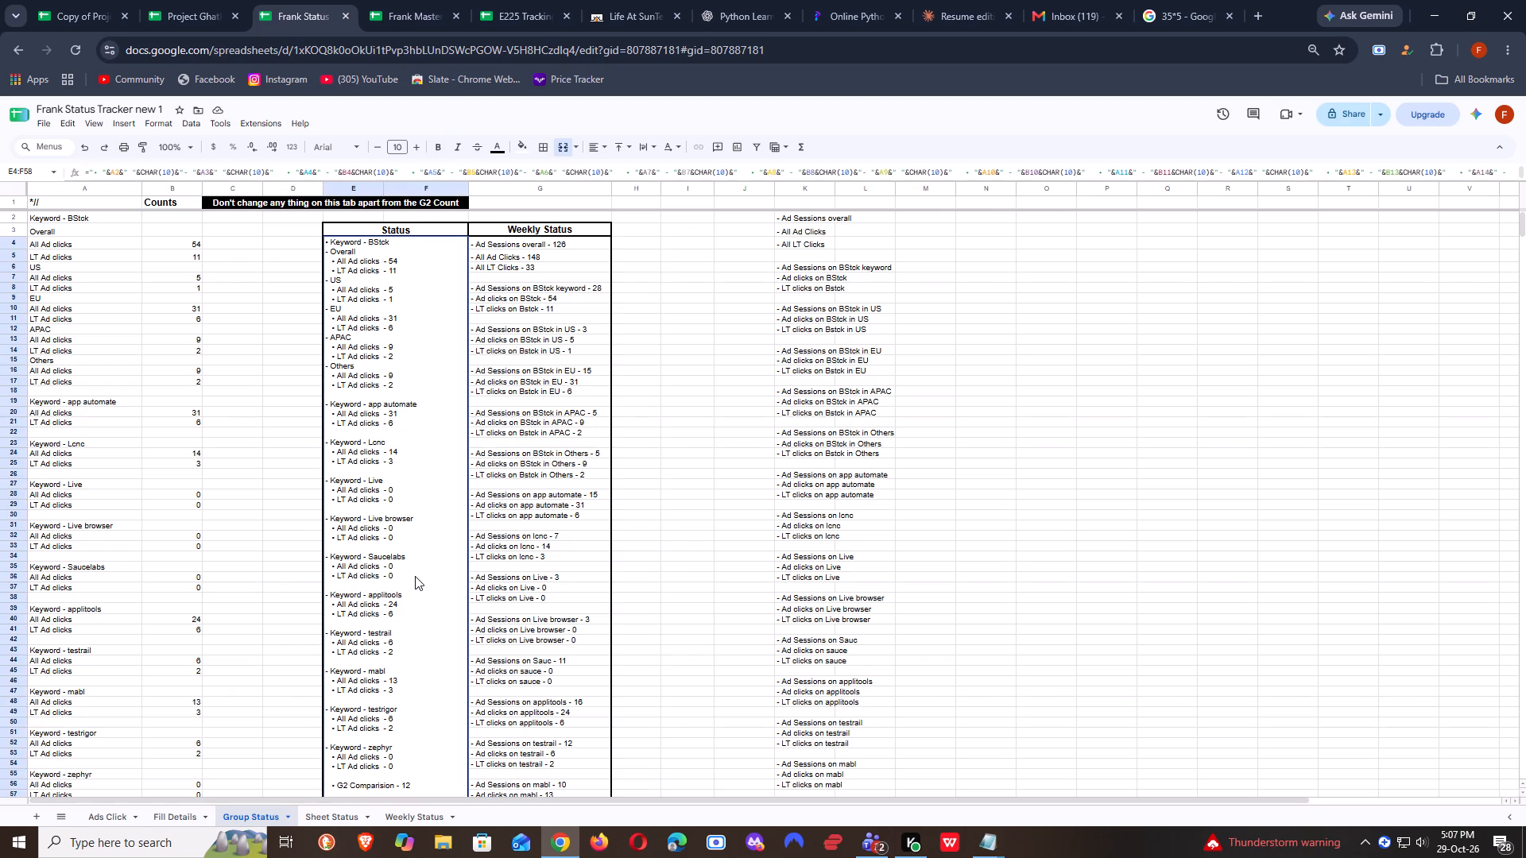
scroll(406, 580, "up", 5)
key("ctrl+c")
left_click(691, 543)
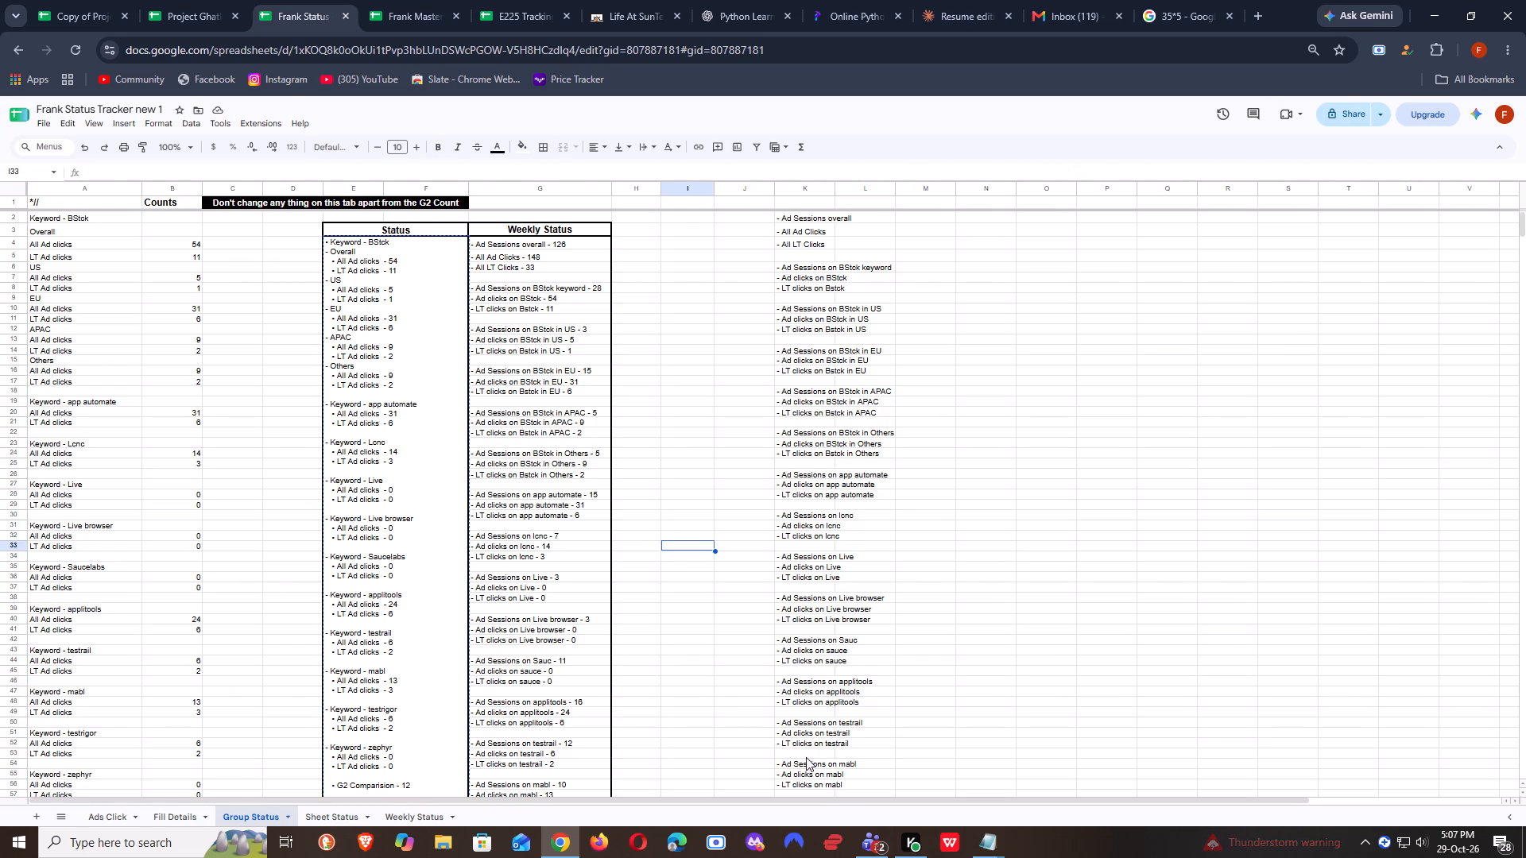
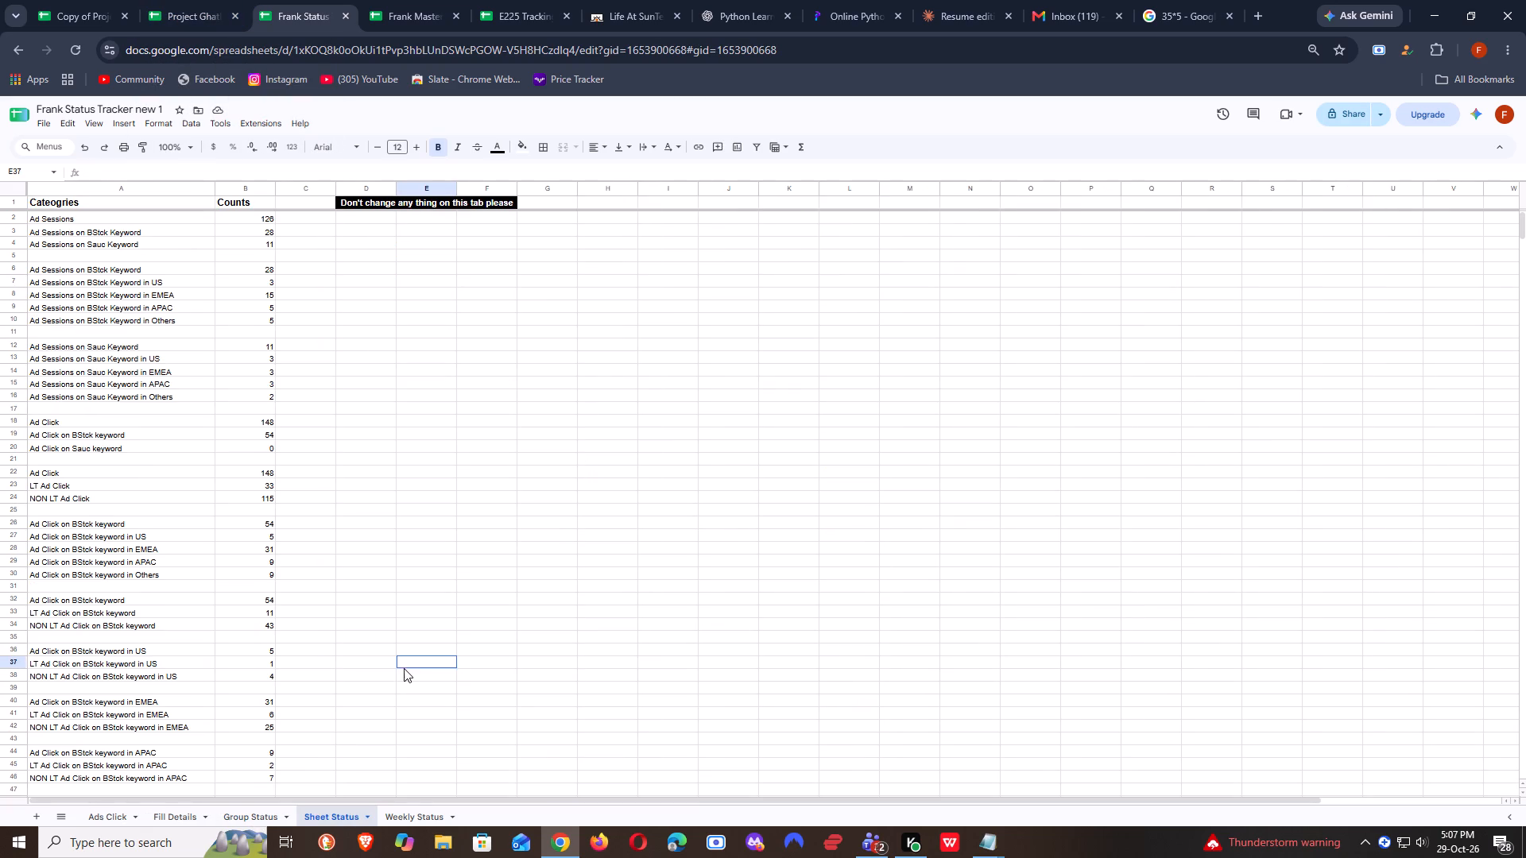
Copy the whole Counts column on the Sheet Status sheet, from the Ad Sessions value in B2 to the last row.
left_click(260, 215)
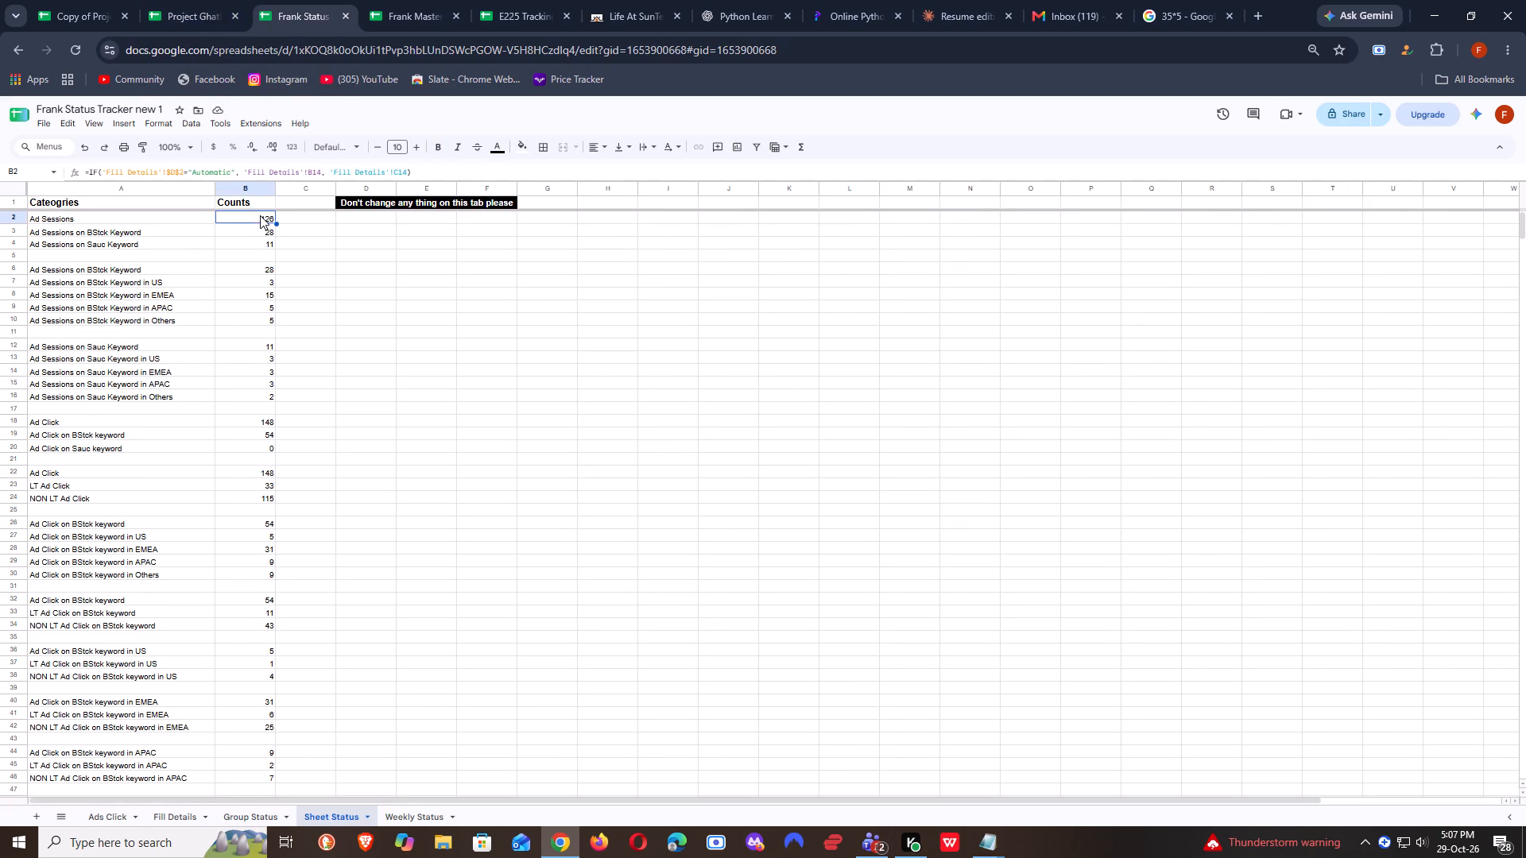
key("ctrl+shift+Down")
key("ctrl+shift+Down")
key("ctrl+shift+Down")
key("ctrl+shift+Down")
key("ctrl+shift+Down")
key("ctrl+shift+Down")
key("ctrl+shift+Down")
key("ctrl+shift+Down")
key("ctrl+shift+Down")
key("ctrl+shift+Down")
key("ctrl+shift+Down")
key("ctrl+shift+Down")
key("ctrl+shift+Down")
key("ctrl+shift+Down")
key("ctrl+shift+Down")
key("ctrl+shift+Down")
key("ctrl+shift+Down")
key("ctrl+shift+Down")
key("ctrl+shift+Down")
key("ctrl+shift+Down")
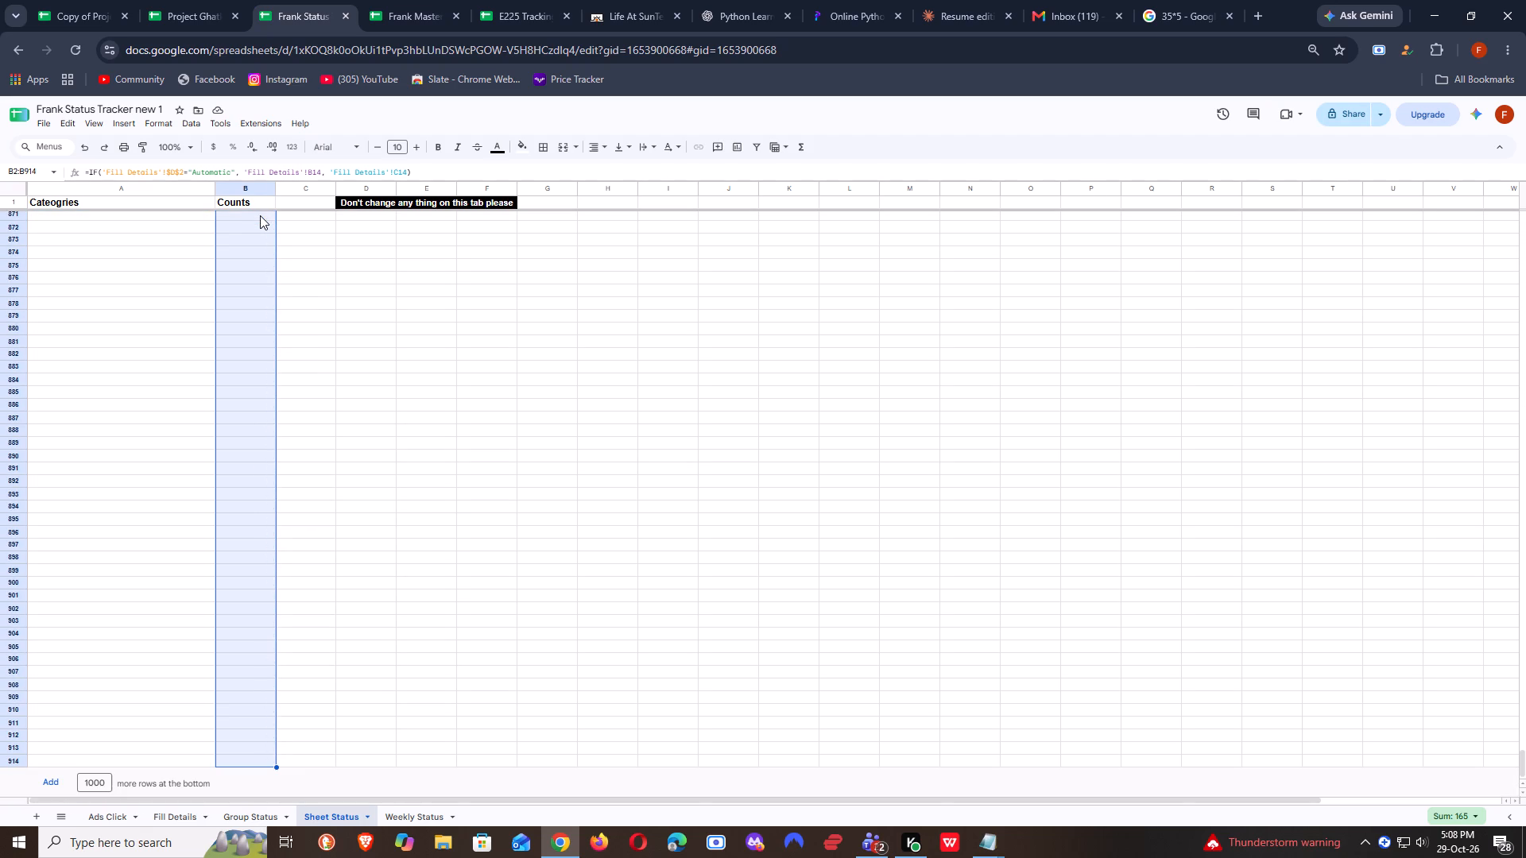
key("ctrl+c")
Paste the counts as values only from cell CB2 down on the Ads Clicked Tracker sheet of the Frank FA consultant tasks copy.
left_click(85, 0)
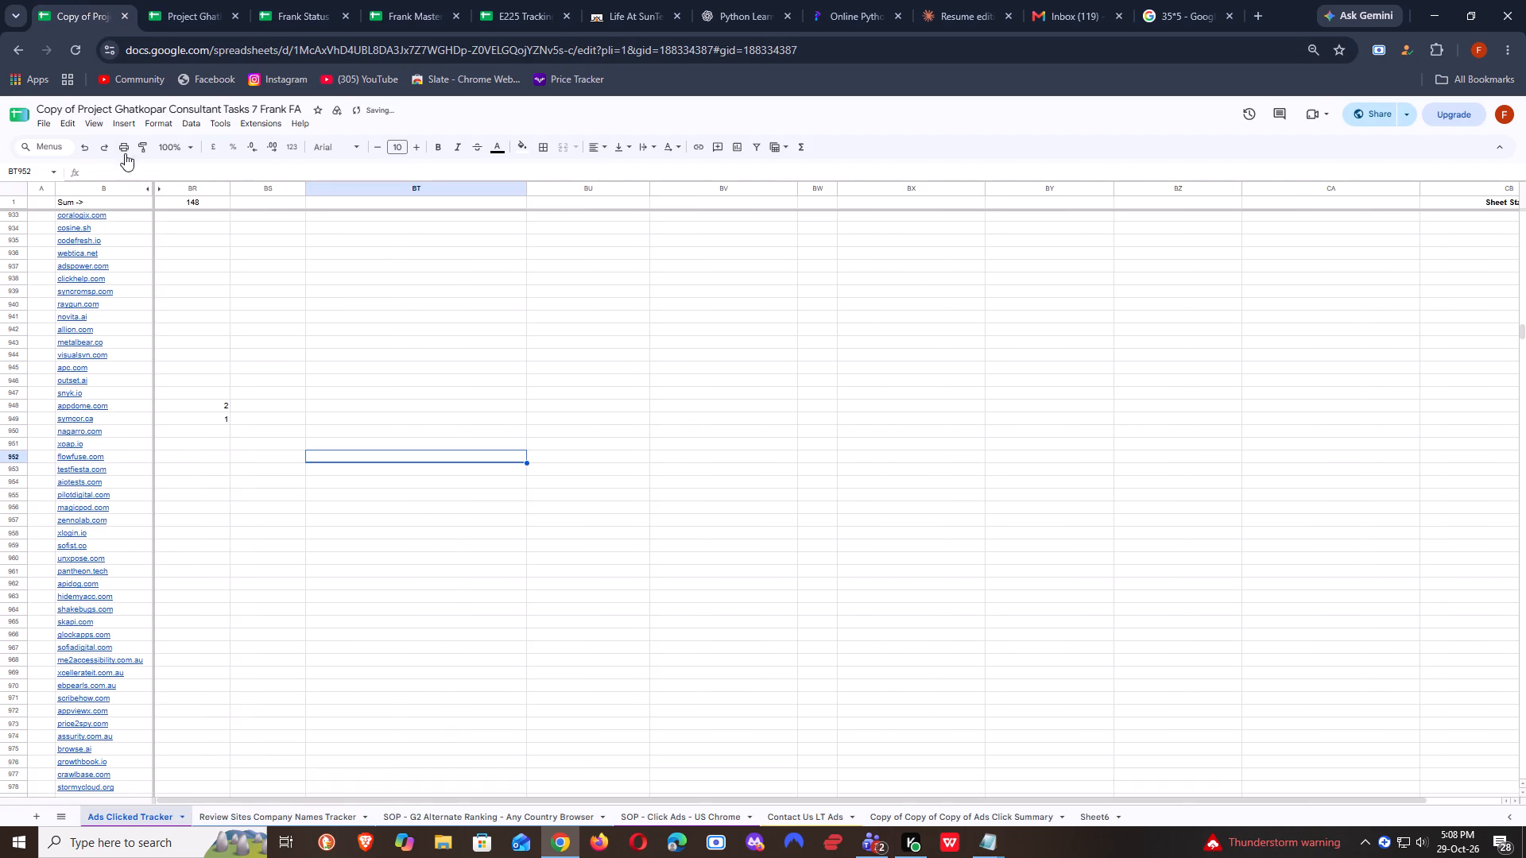
left_click(565, 577)
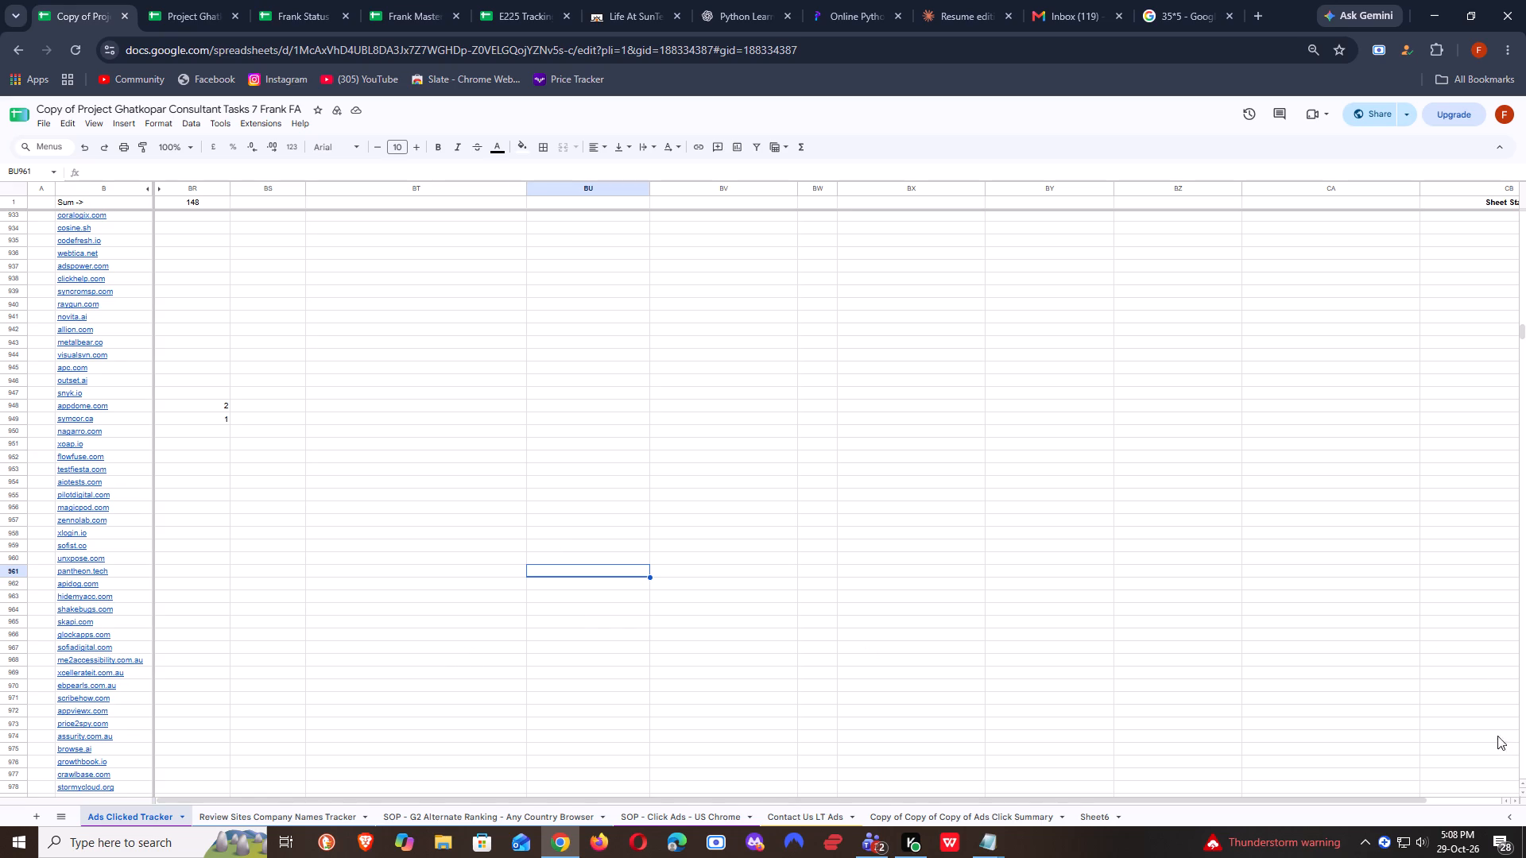
left_click_drag(1525, 330, 1525, 148)
scroll(1398, 265, "up", 4)
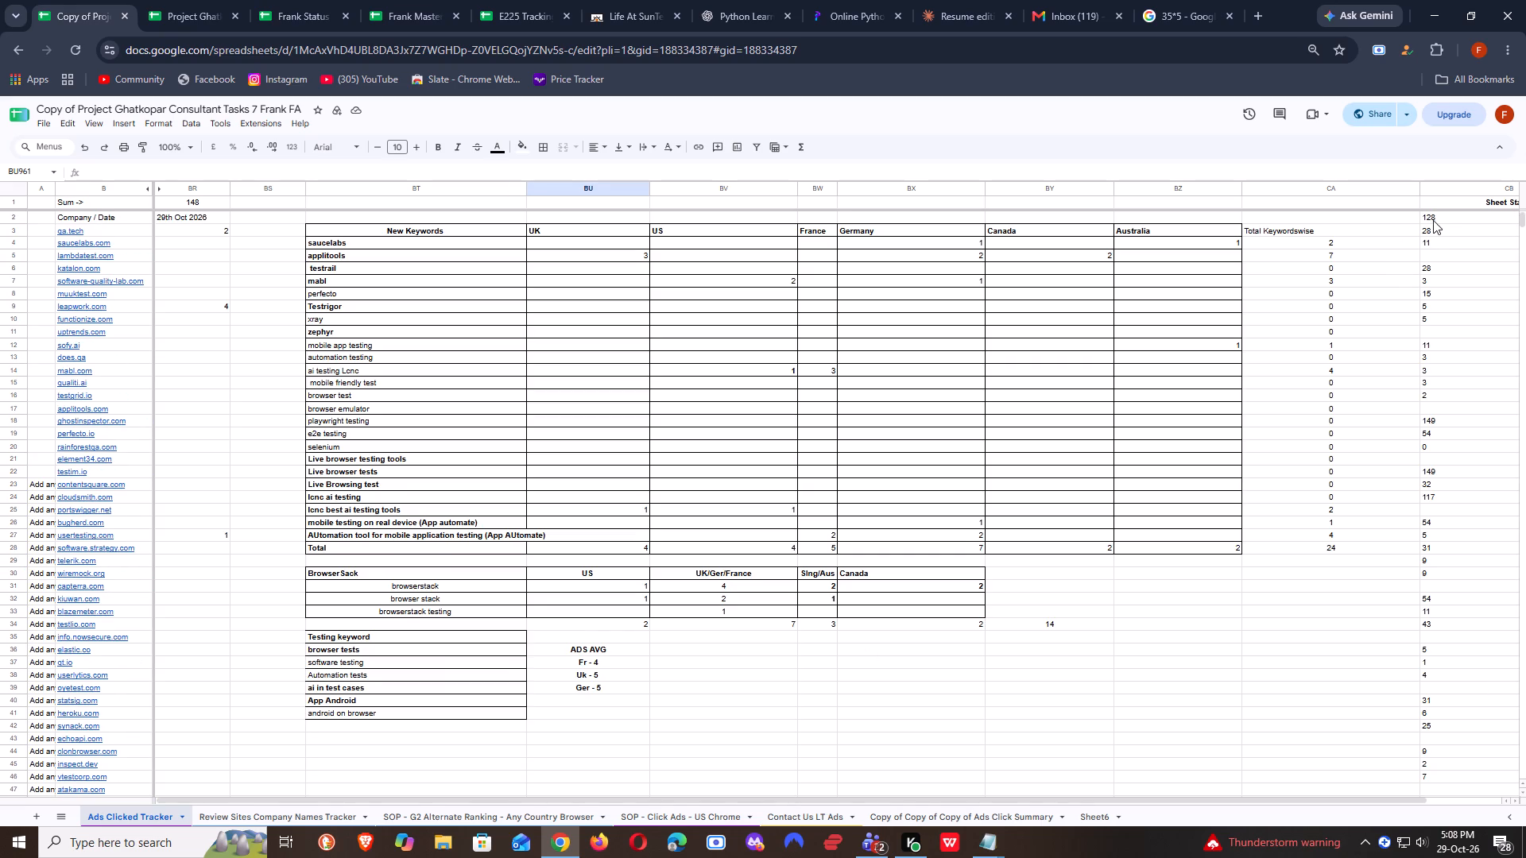
left_click(1437, 218)
key("ctrl+shift+v")
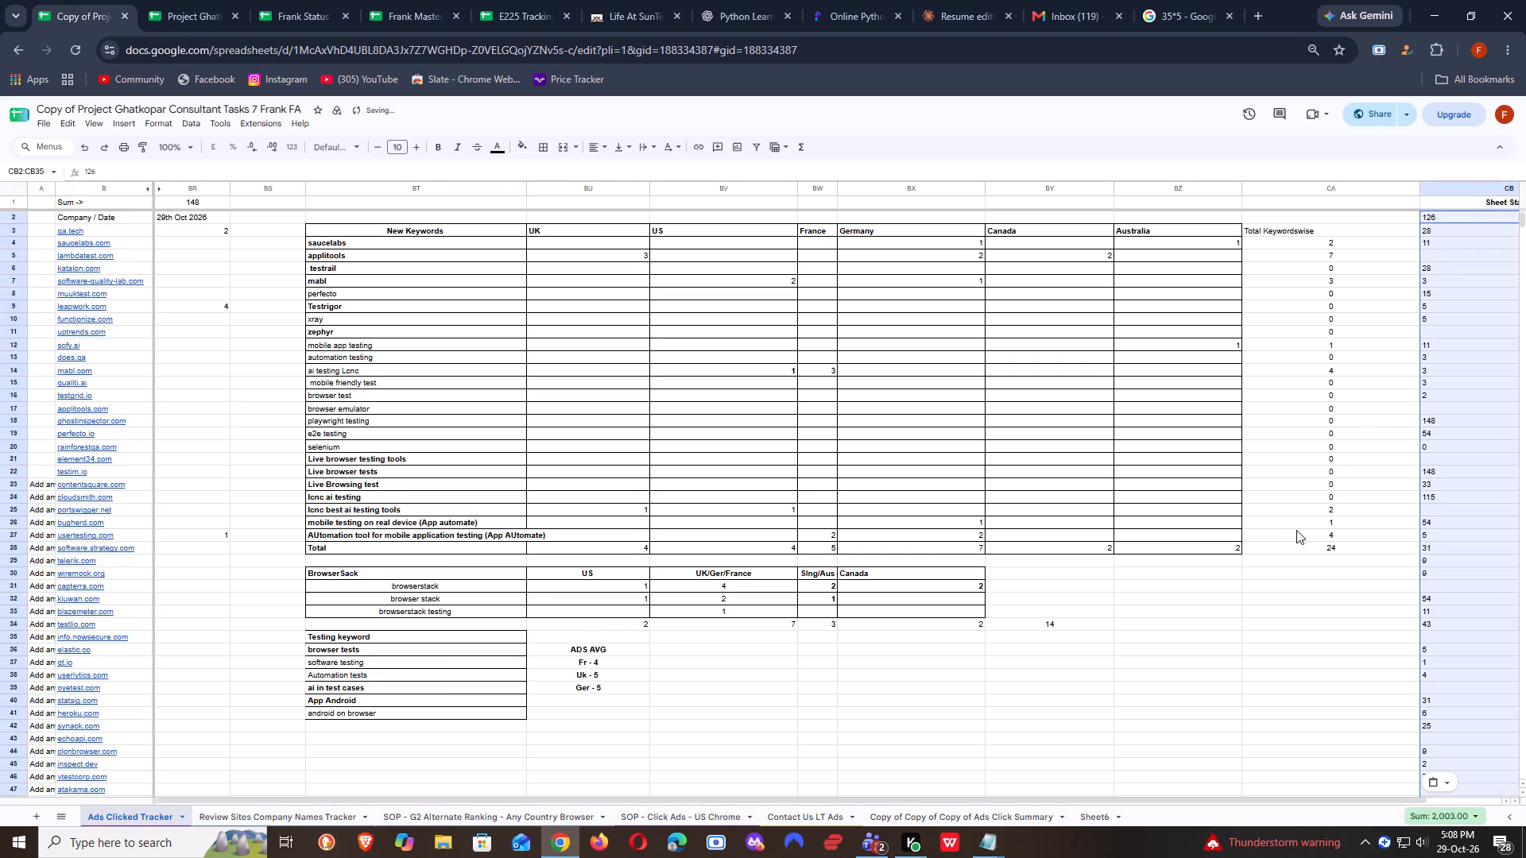
left_click(1255, 602)
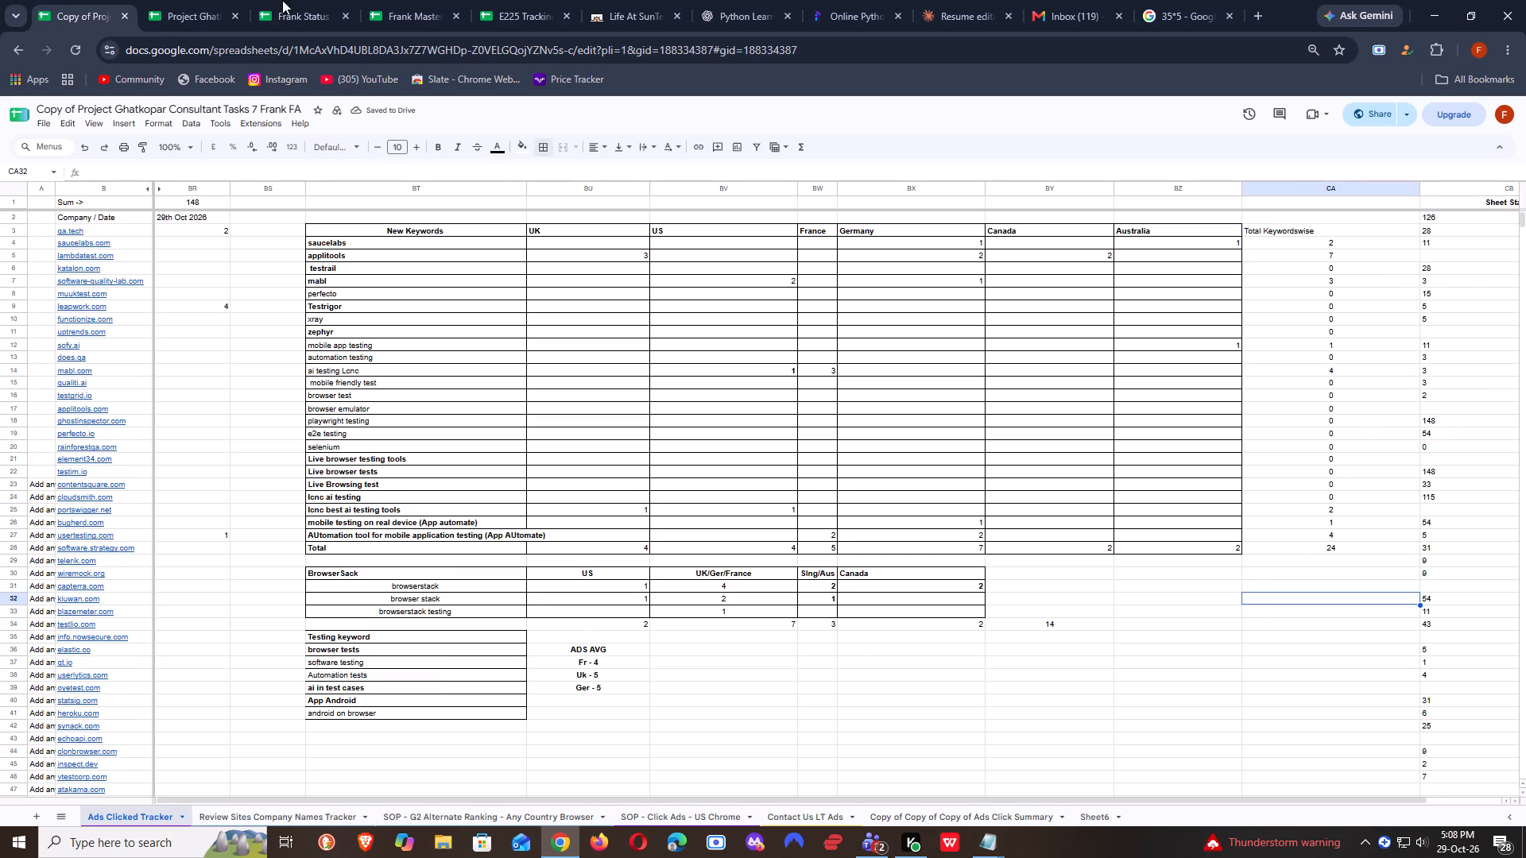
Review the Weekly Status, Group Status, Fill Details and Ads Click sheets of the Frank Status Tracker.
left_click(195, 0)
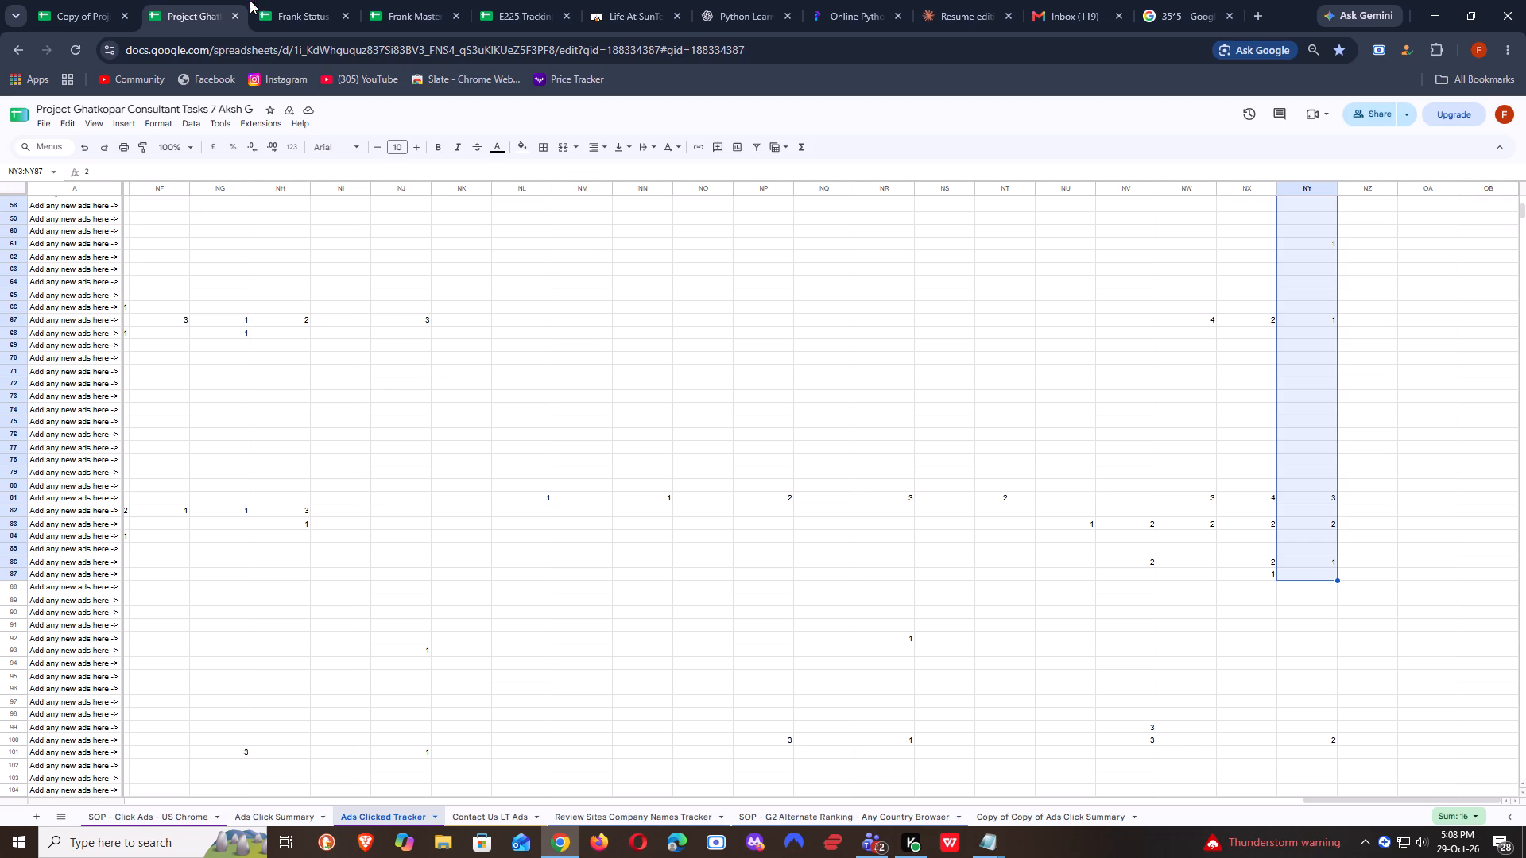
left_click(295, 0)
left_click(308, 537)
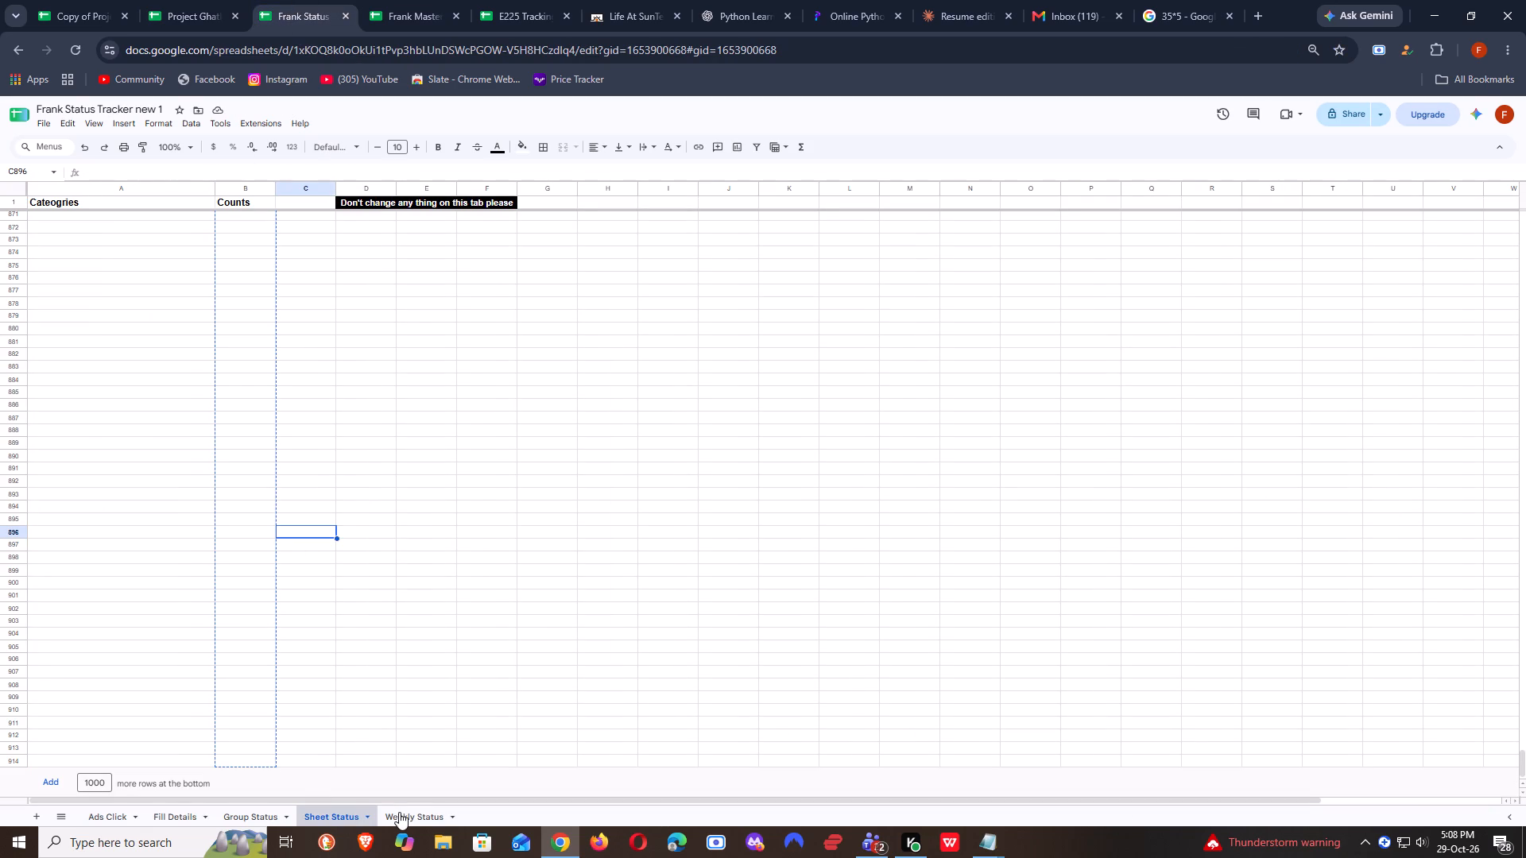
left_click(418, 813)
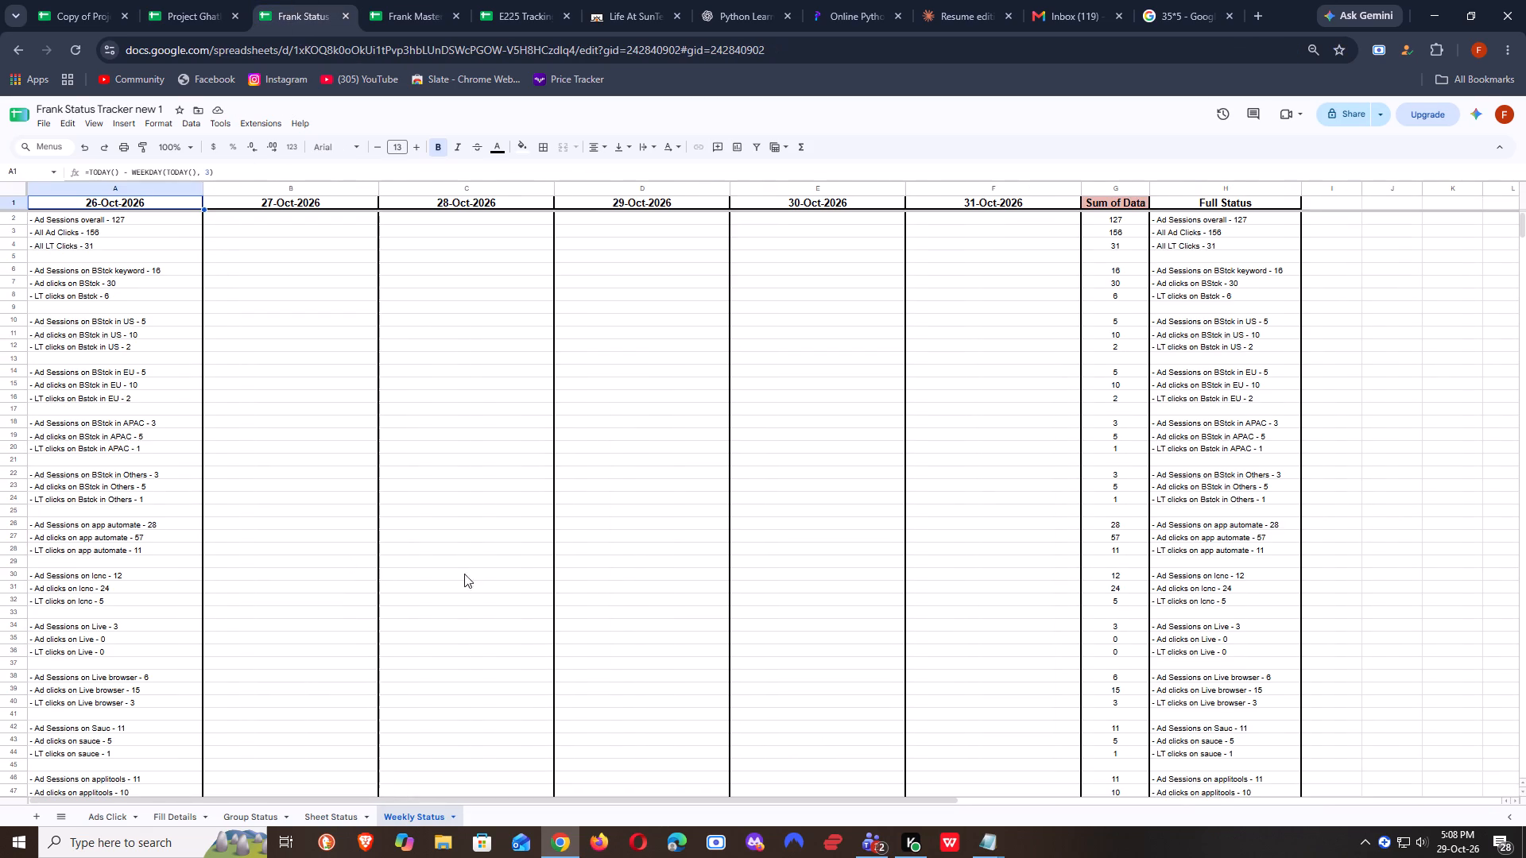
scroll(535, 574, "up", 3)
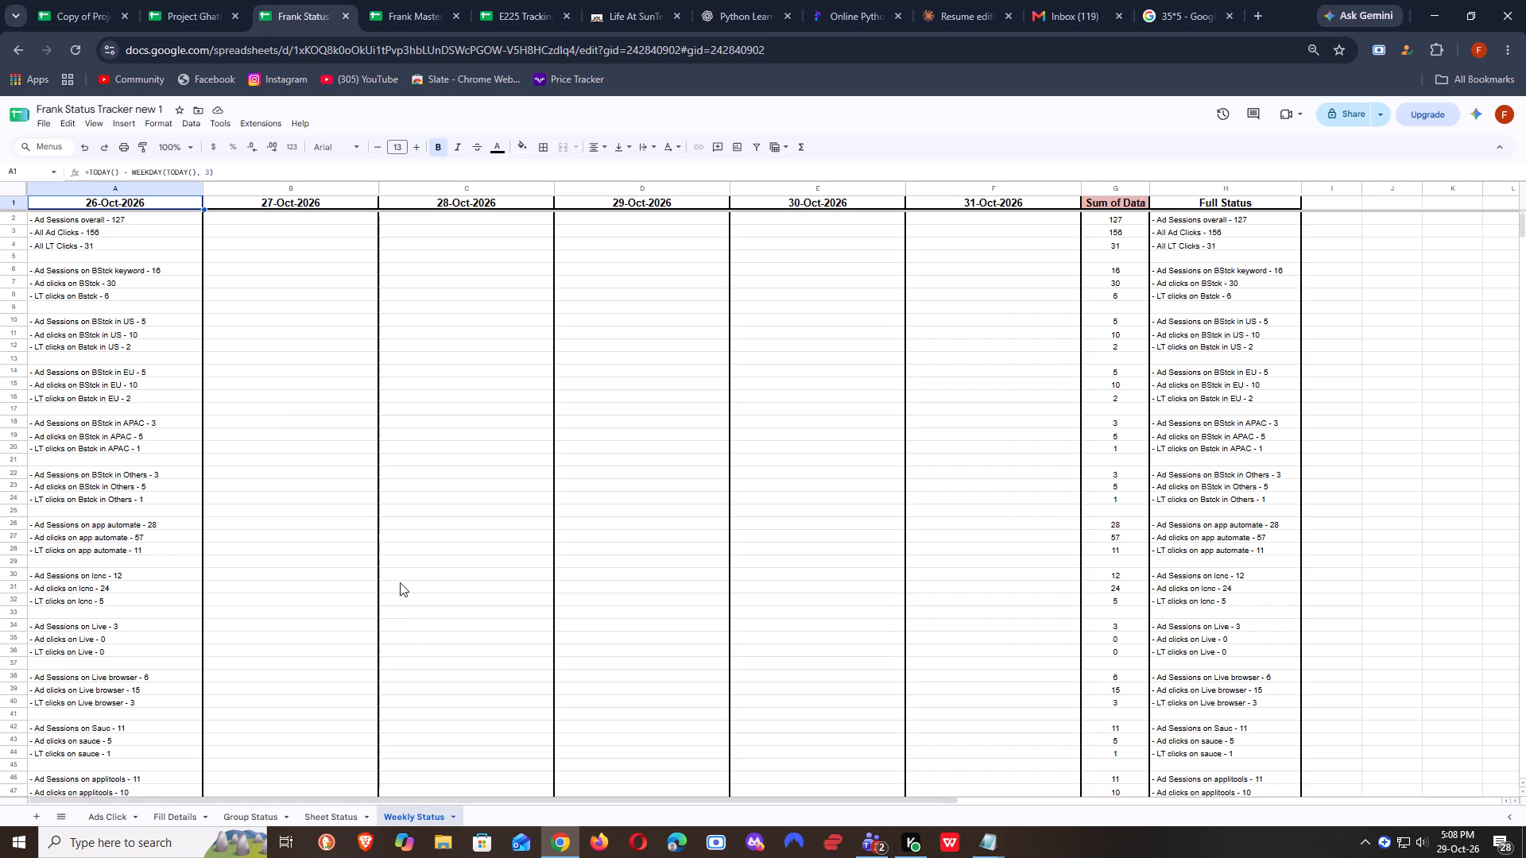
left_click(331, 802)
left_click(335, 814)
left_click(252, 816)
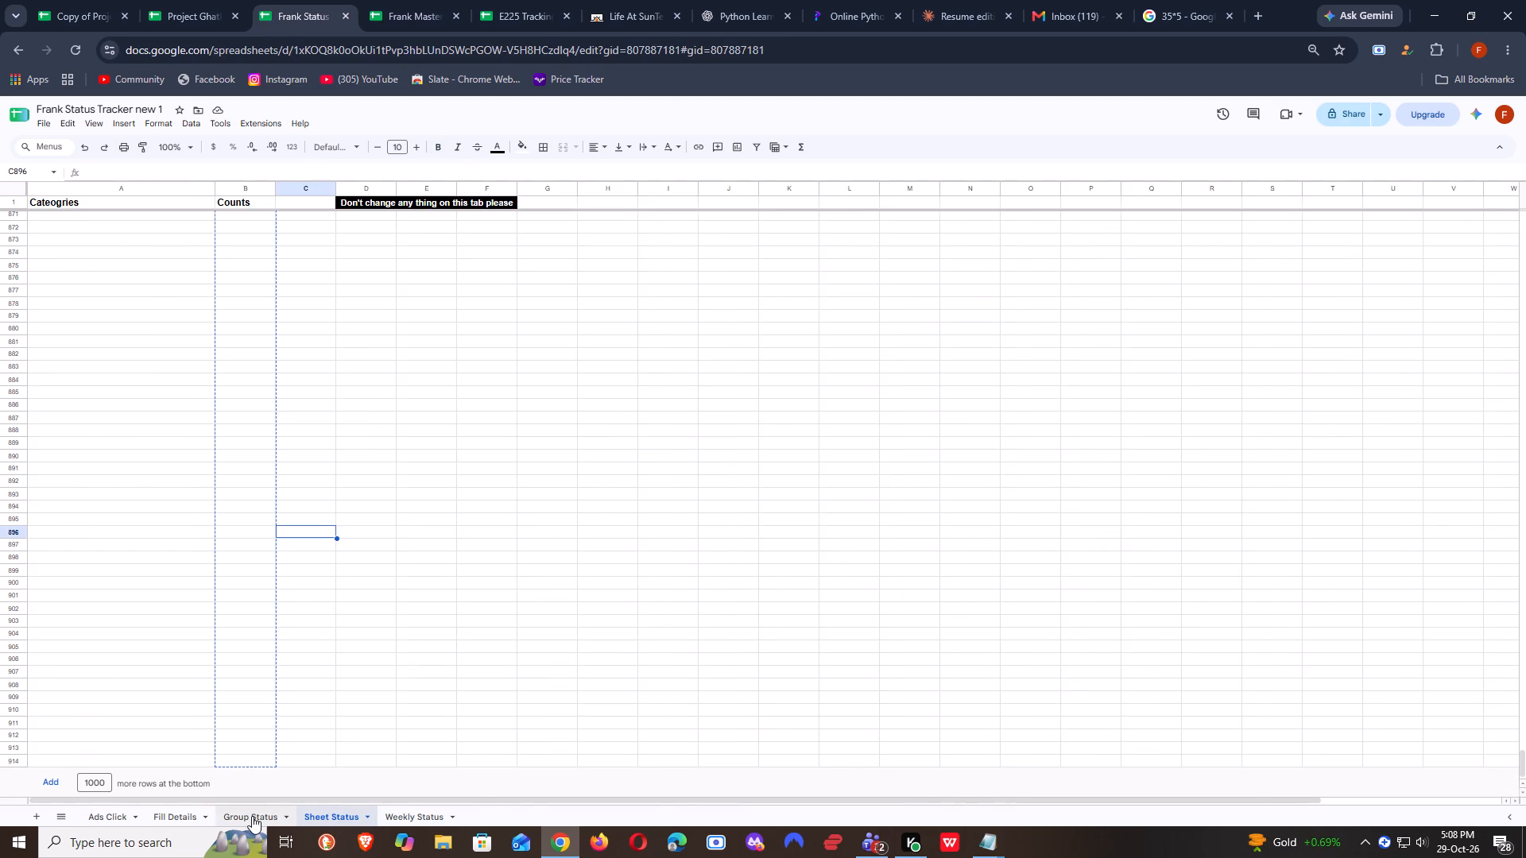
left_click(242, 821)
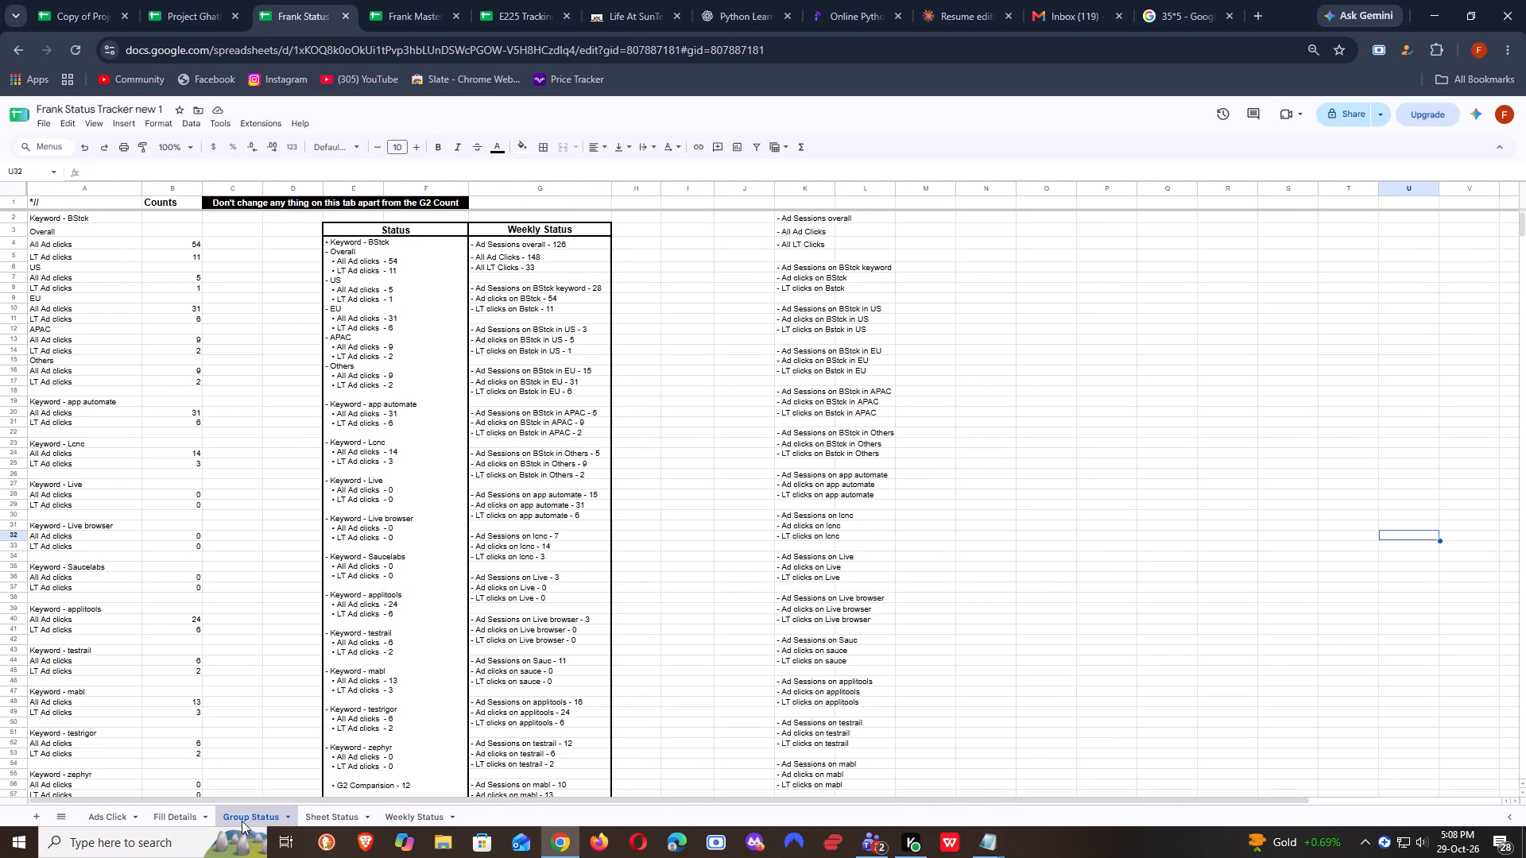
left_click(165, 806)
left_click(584, 586)
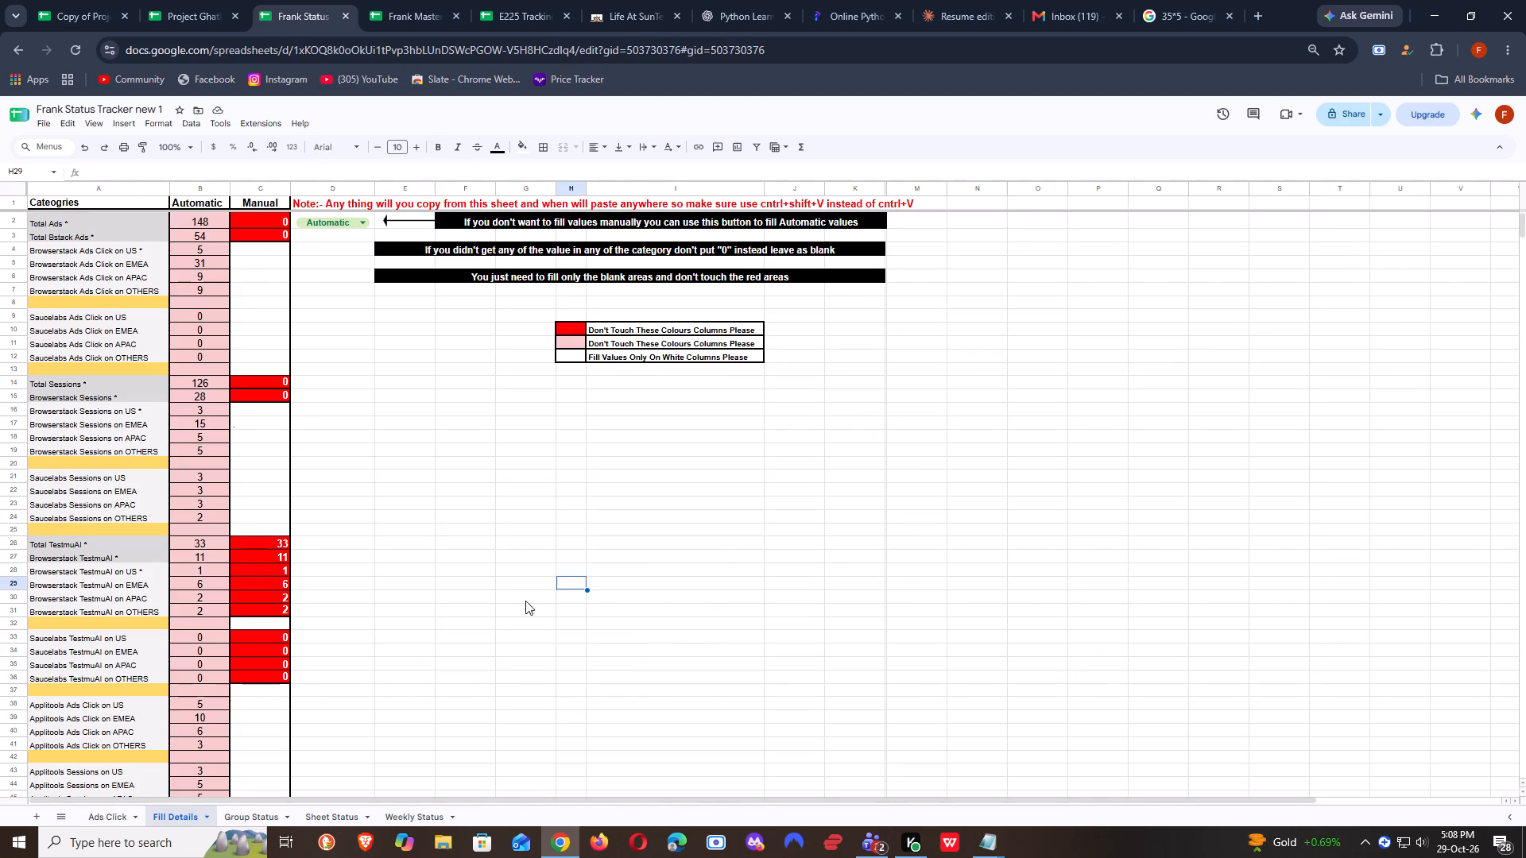
left_click(107, 810)
left_click(500, 574)
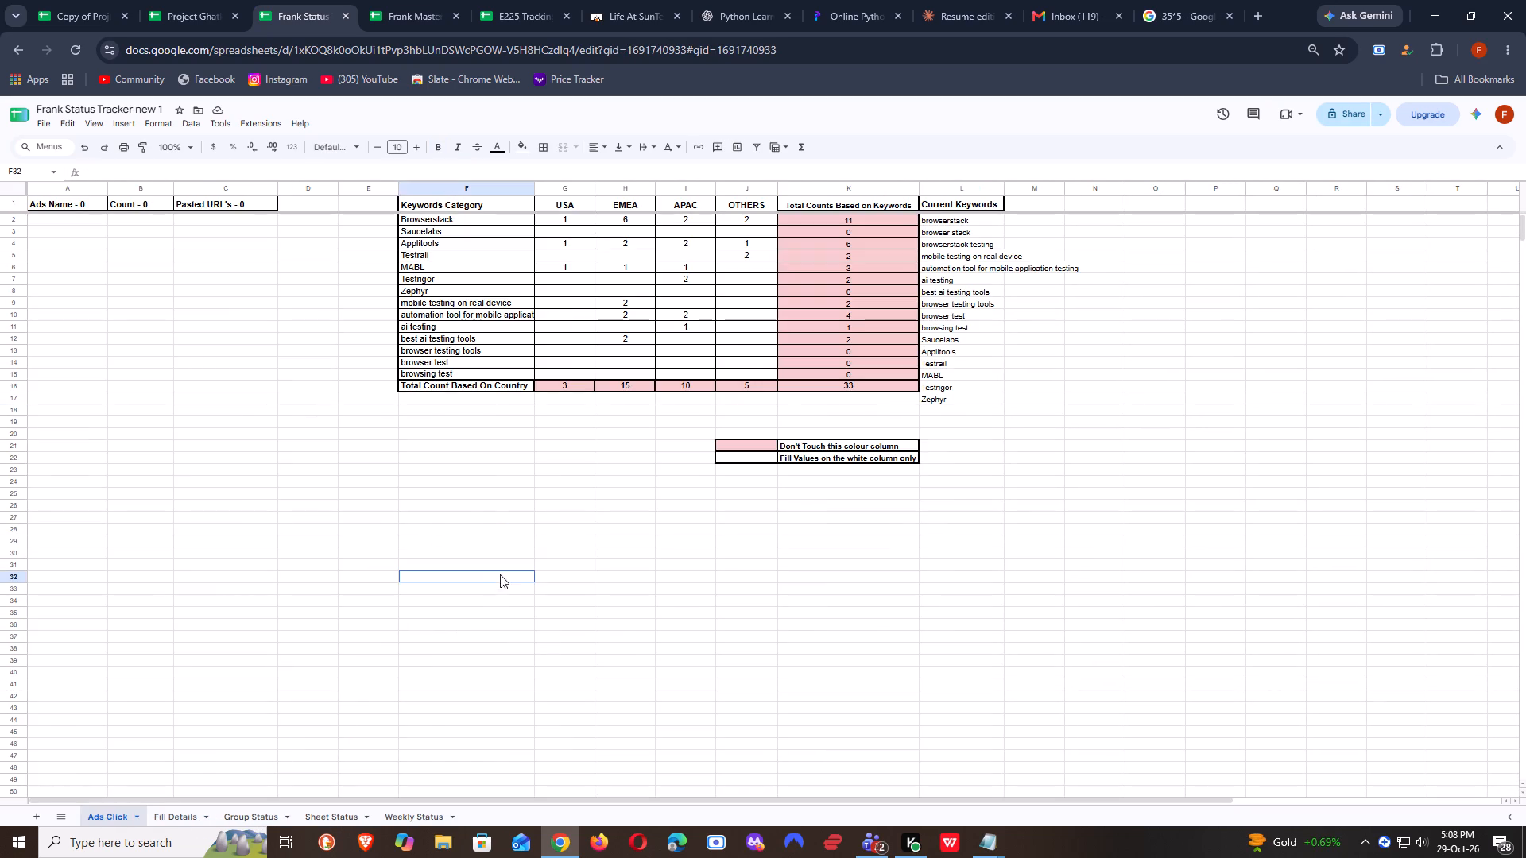
scroll(496, 576, "up", 6)
left_click(297, 273)
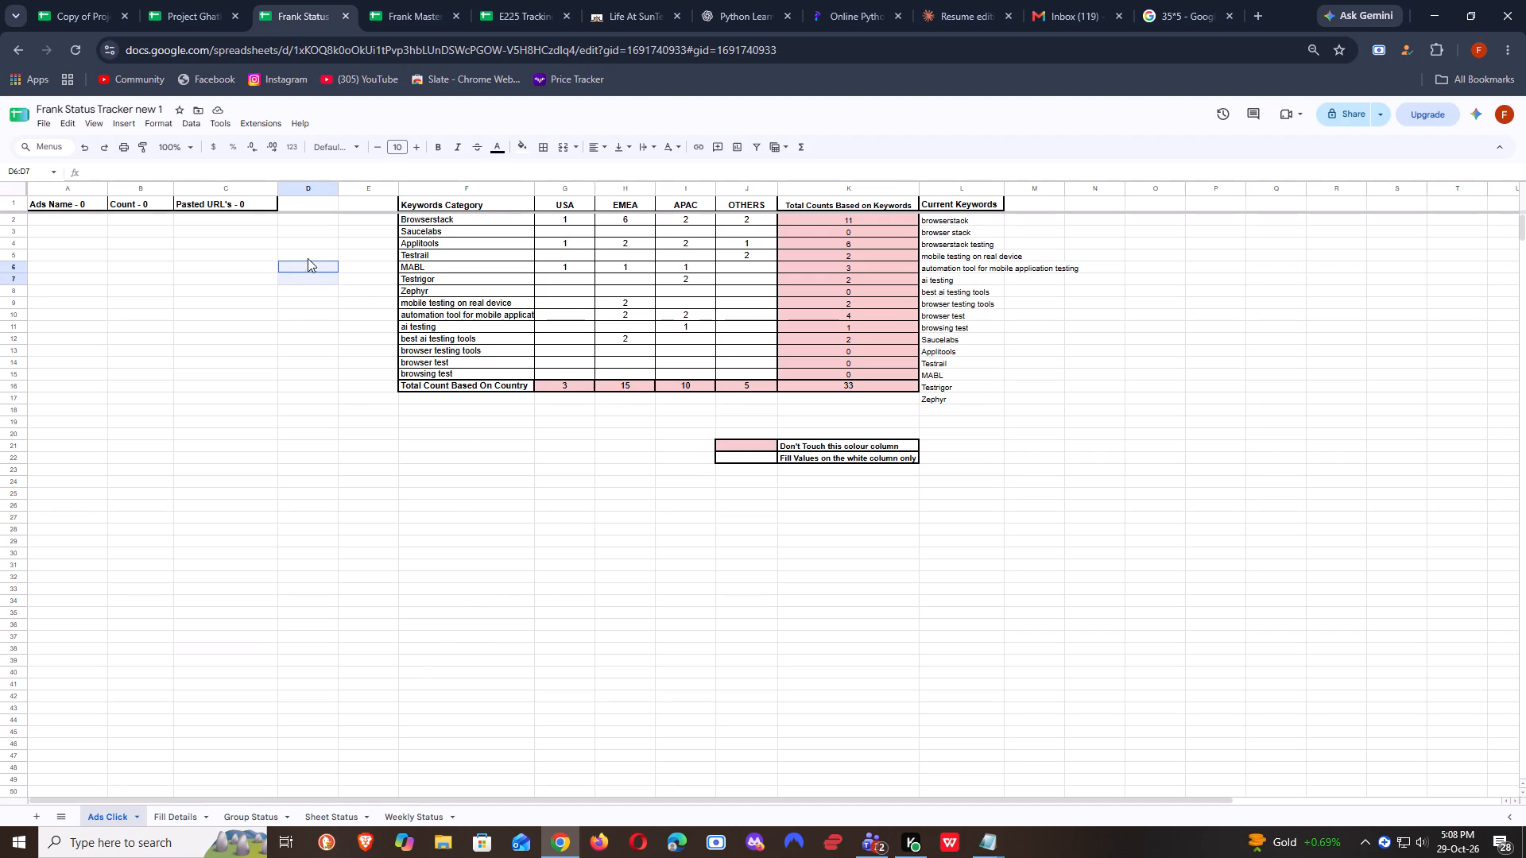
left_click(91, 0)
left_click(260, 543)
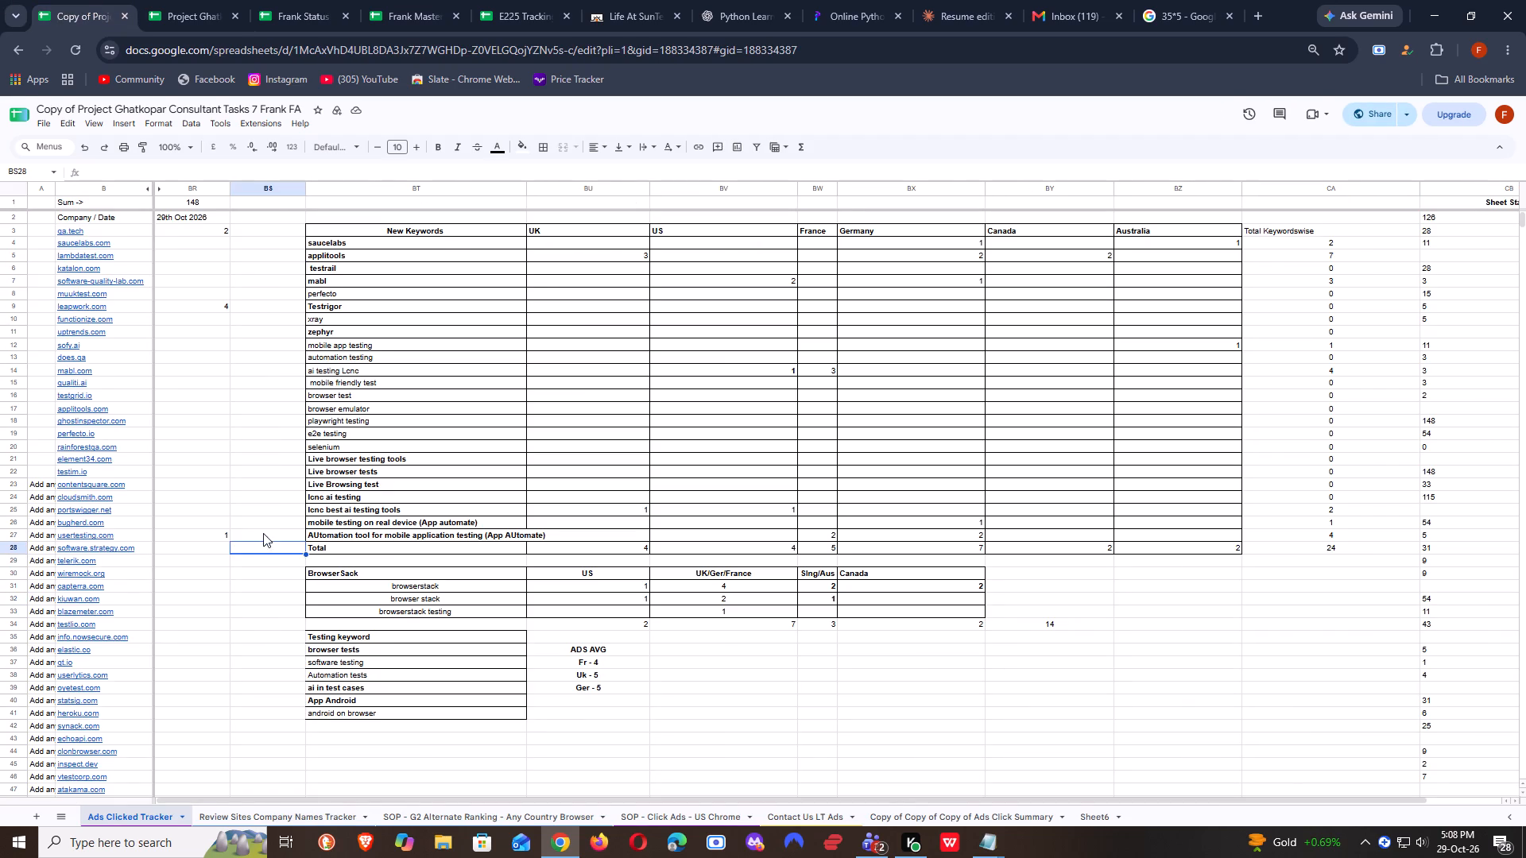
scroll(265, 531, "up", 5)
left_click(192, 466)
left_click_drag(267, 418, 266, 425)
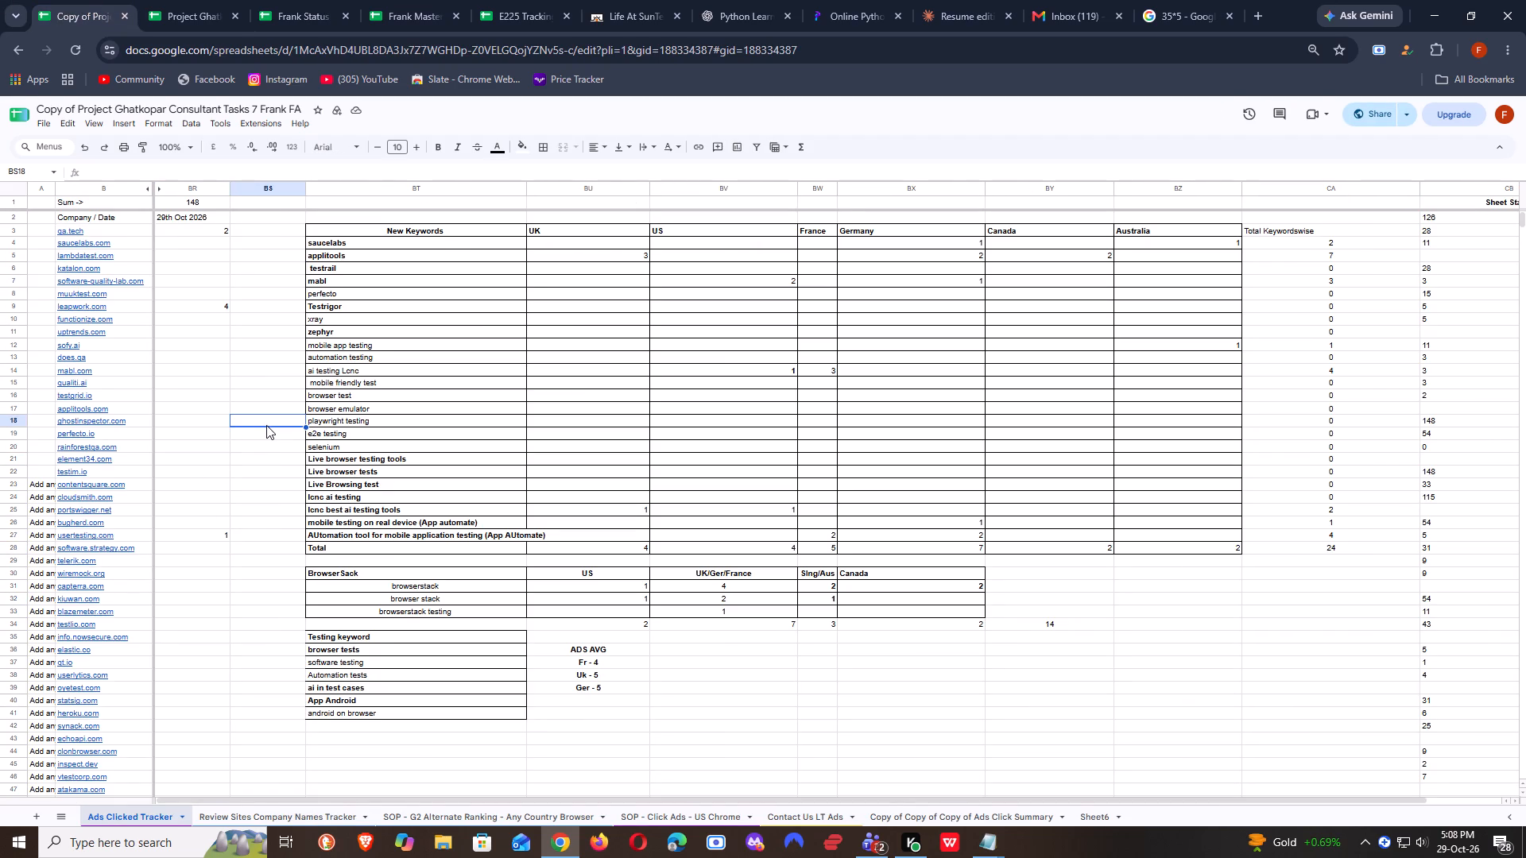
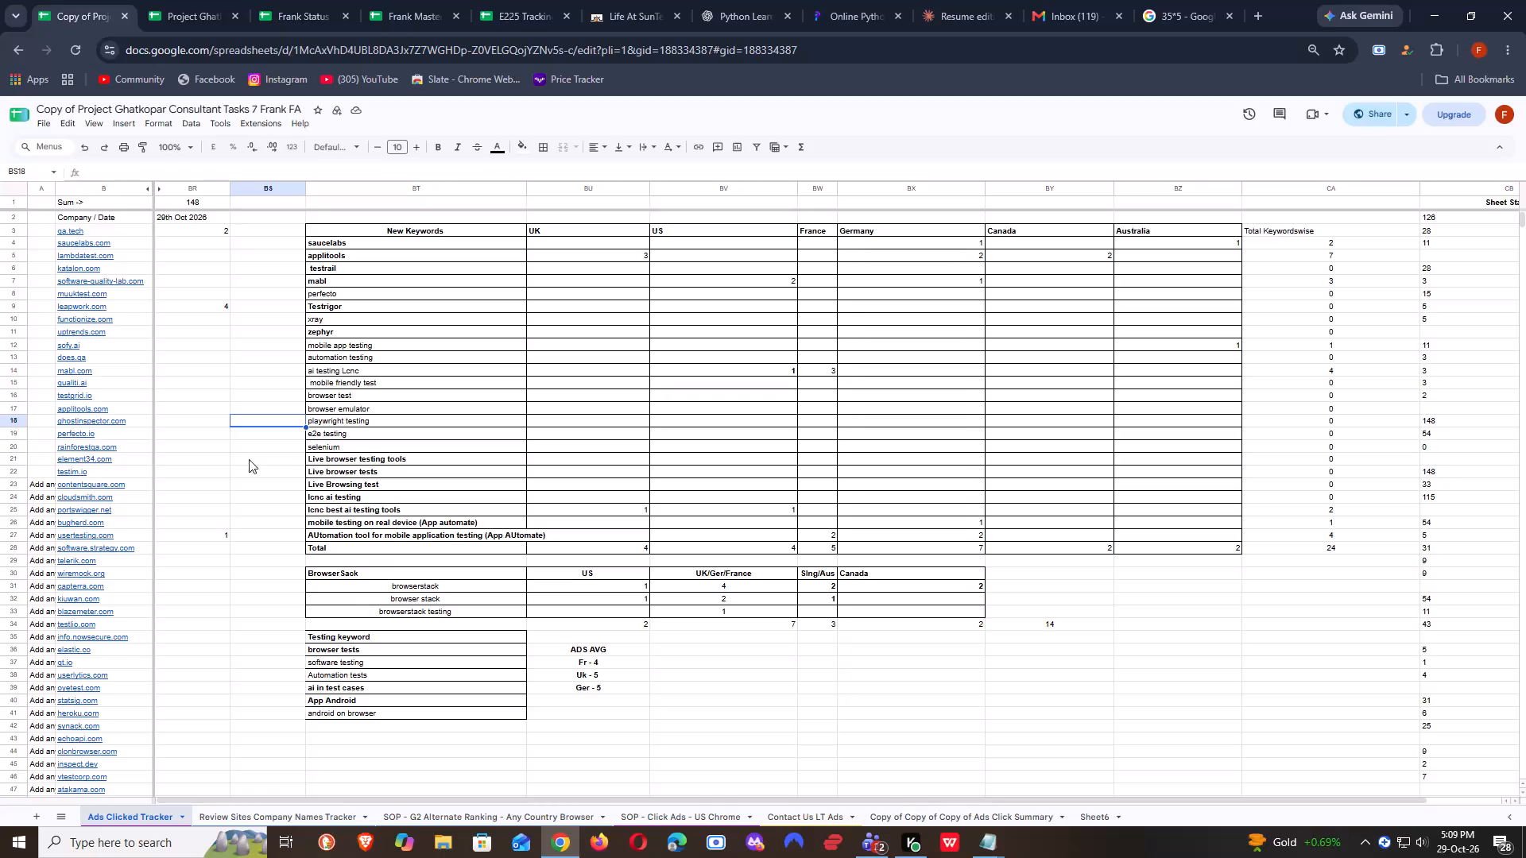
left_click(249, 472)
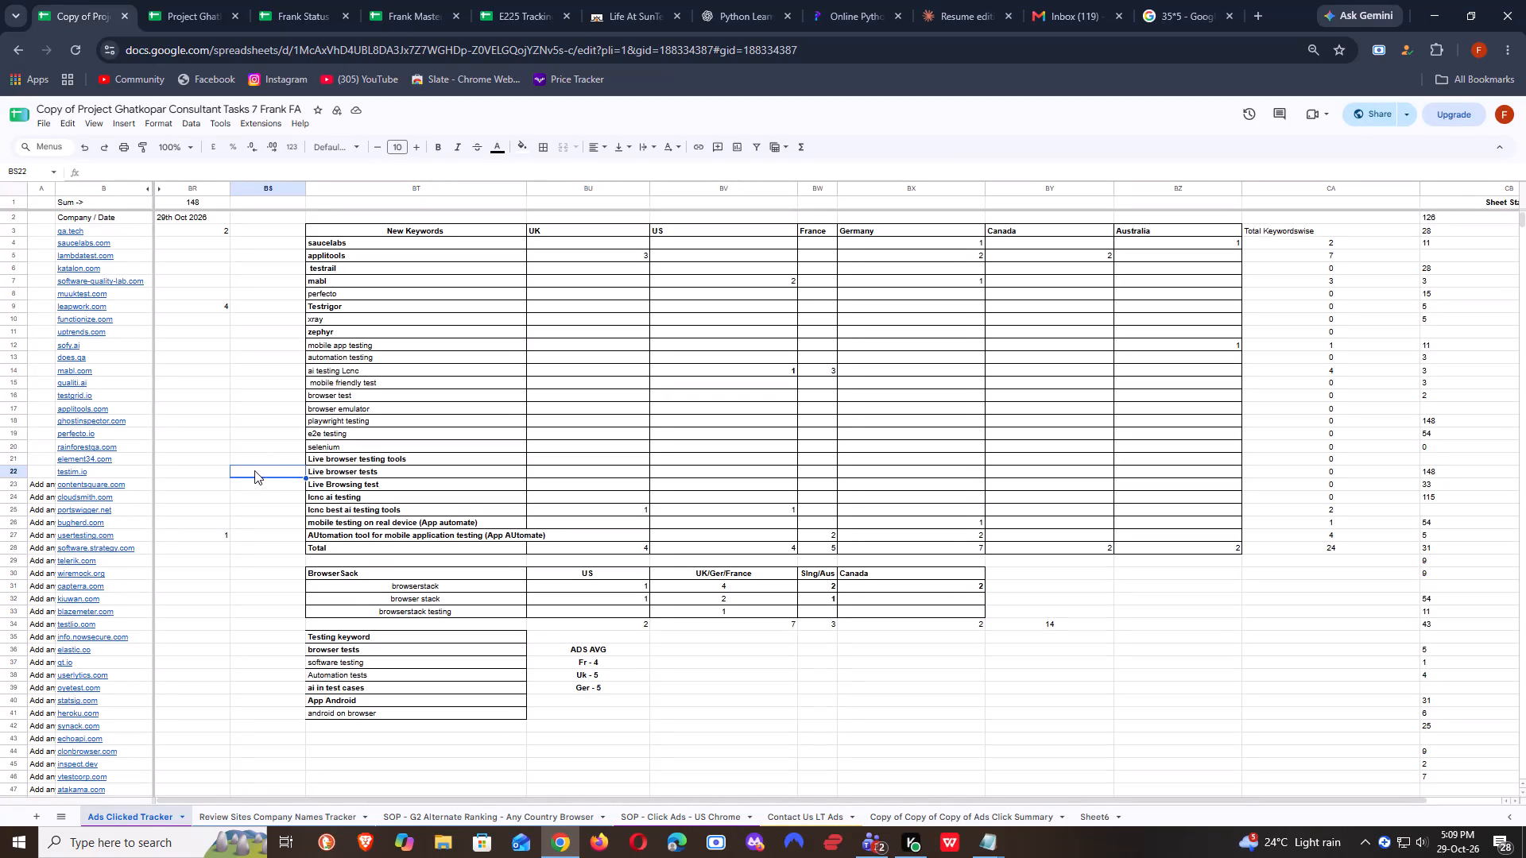
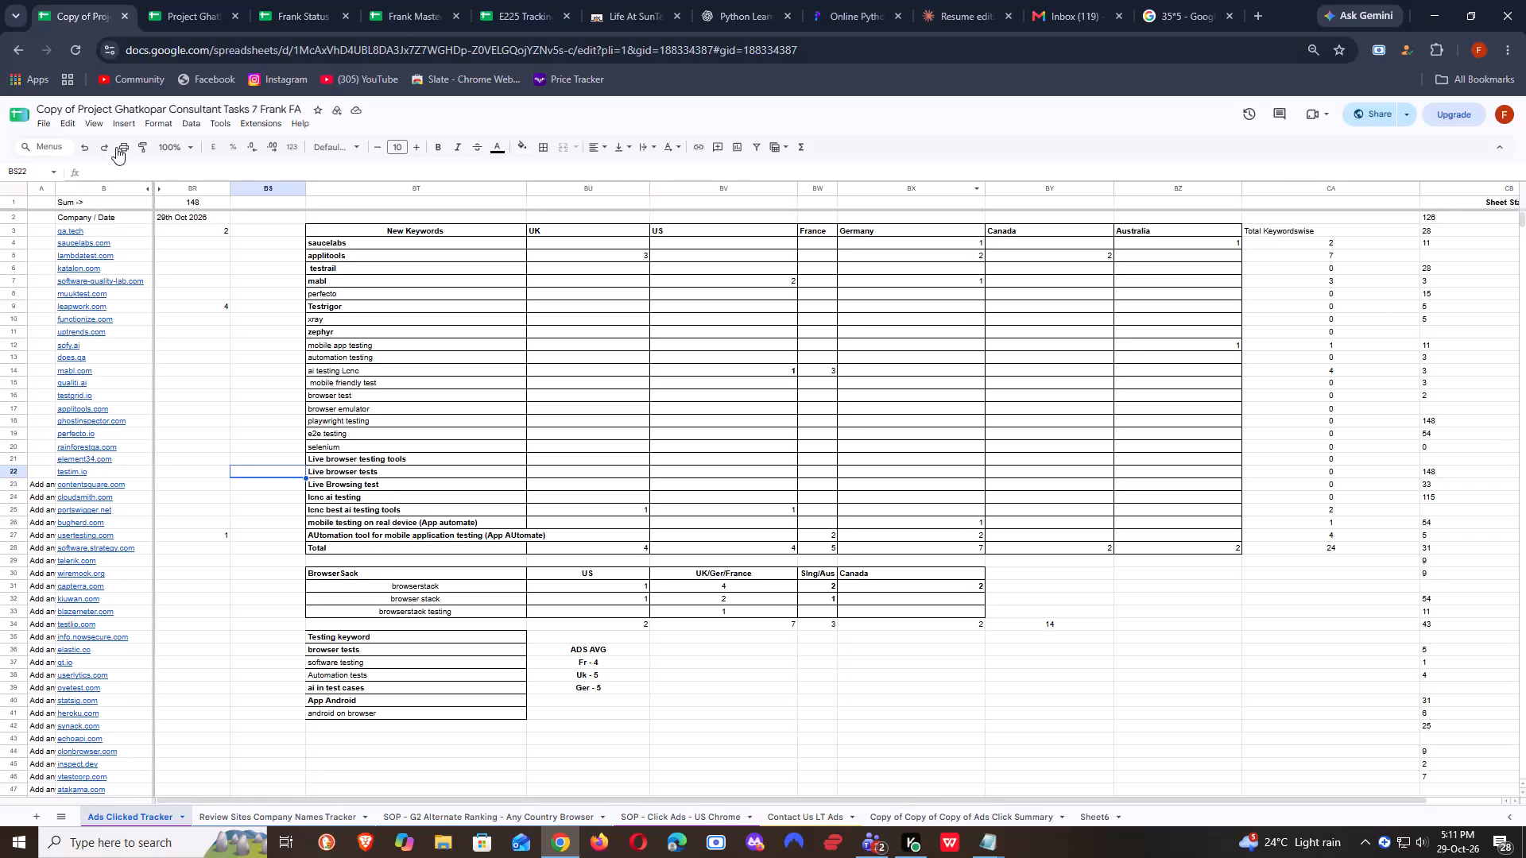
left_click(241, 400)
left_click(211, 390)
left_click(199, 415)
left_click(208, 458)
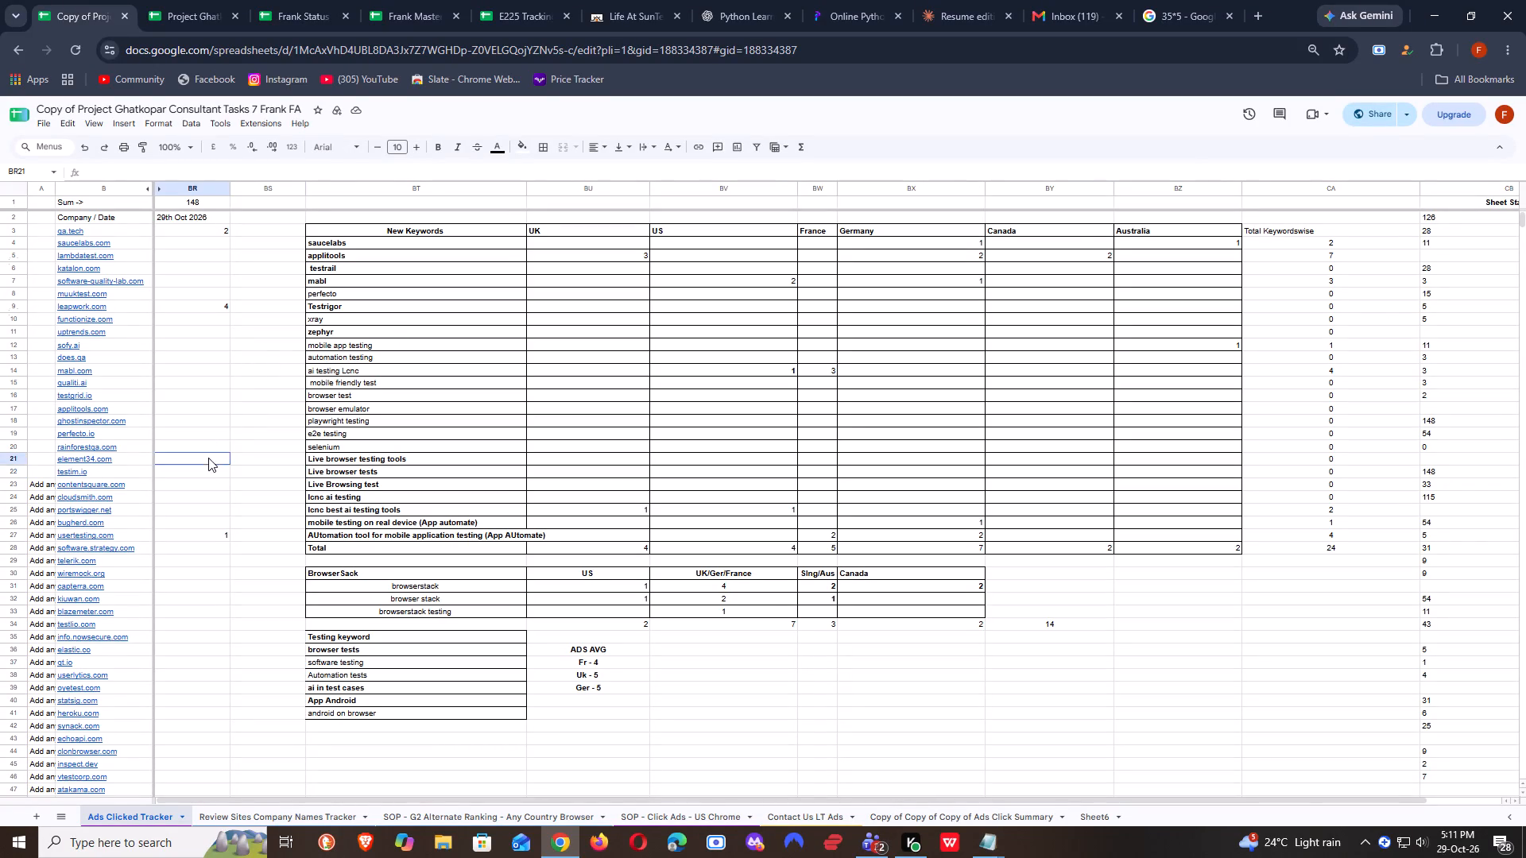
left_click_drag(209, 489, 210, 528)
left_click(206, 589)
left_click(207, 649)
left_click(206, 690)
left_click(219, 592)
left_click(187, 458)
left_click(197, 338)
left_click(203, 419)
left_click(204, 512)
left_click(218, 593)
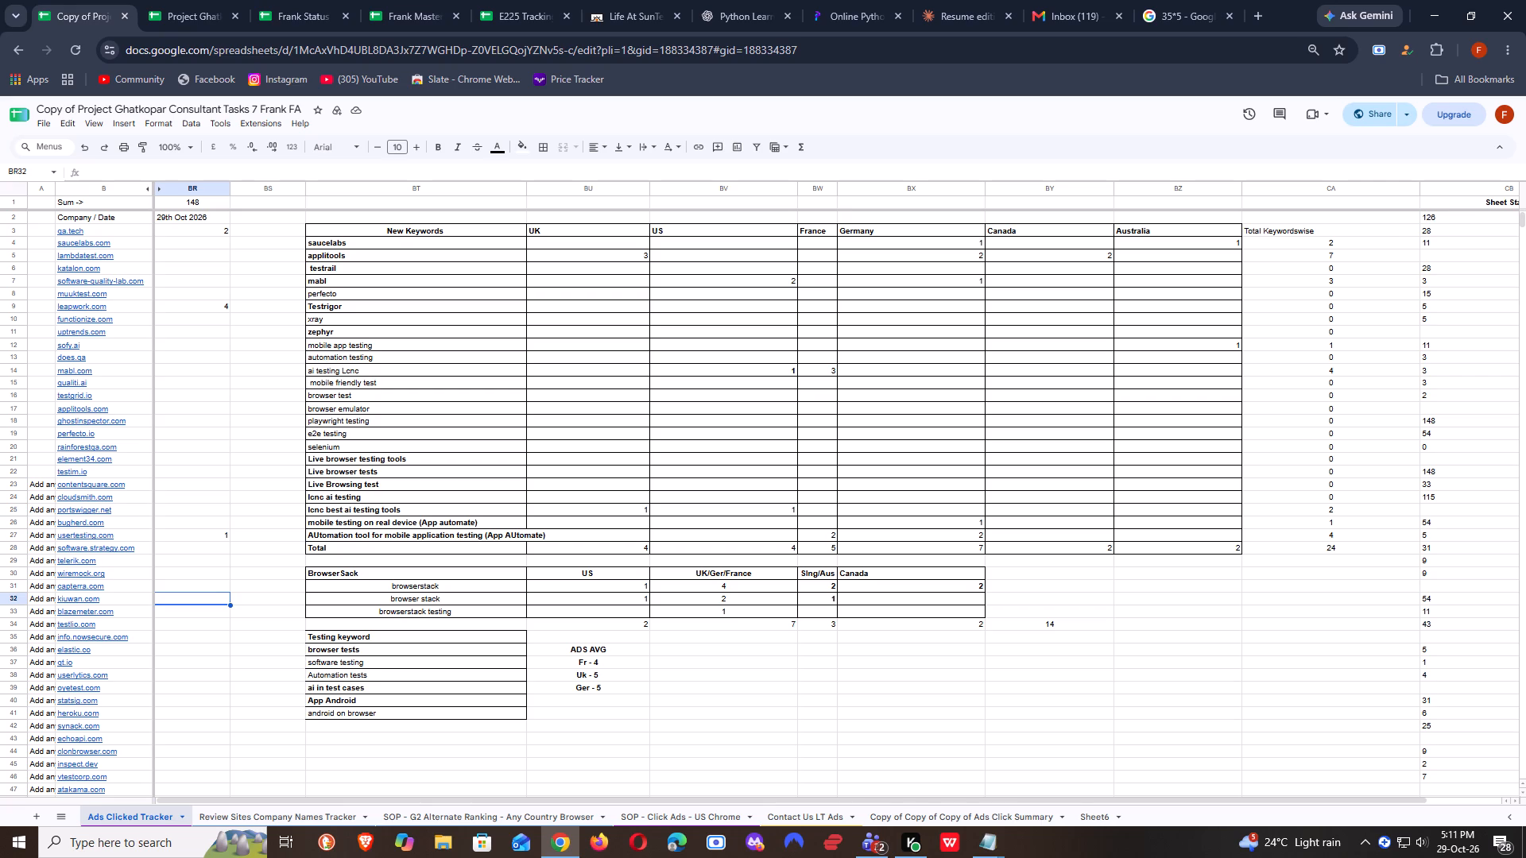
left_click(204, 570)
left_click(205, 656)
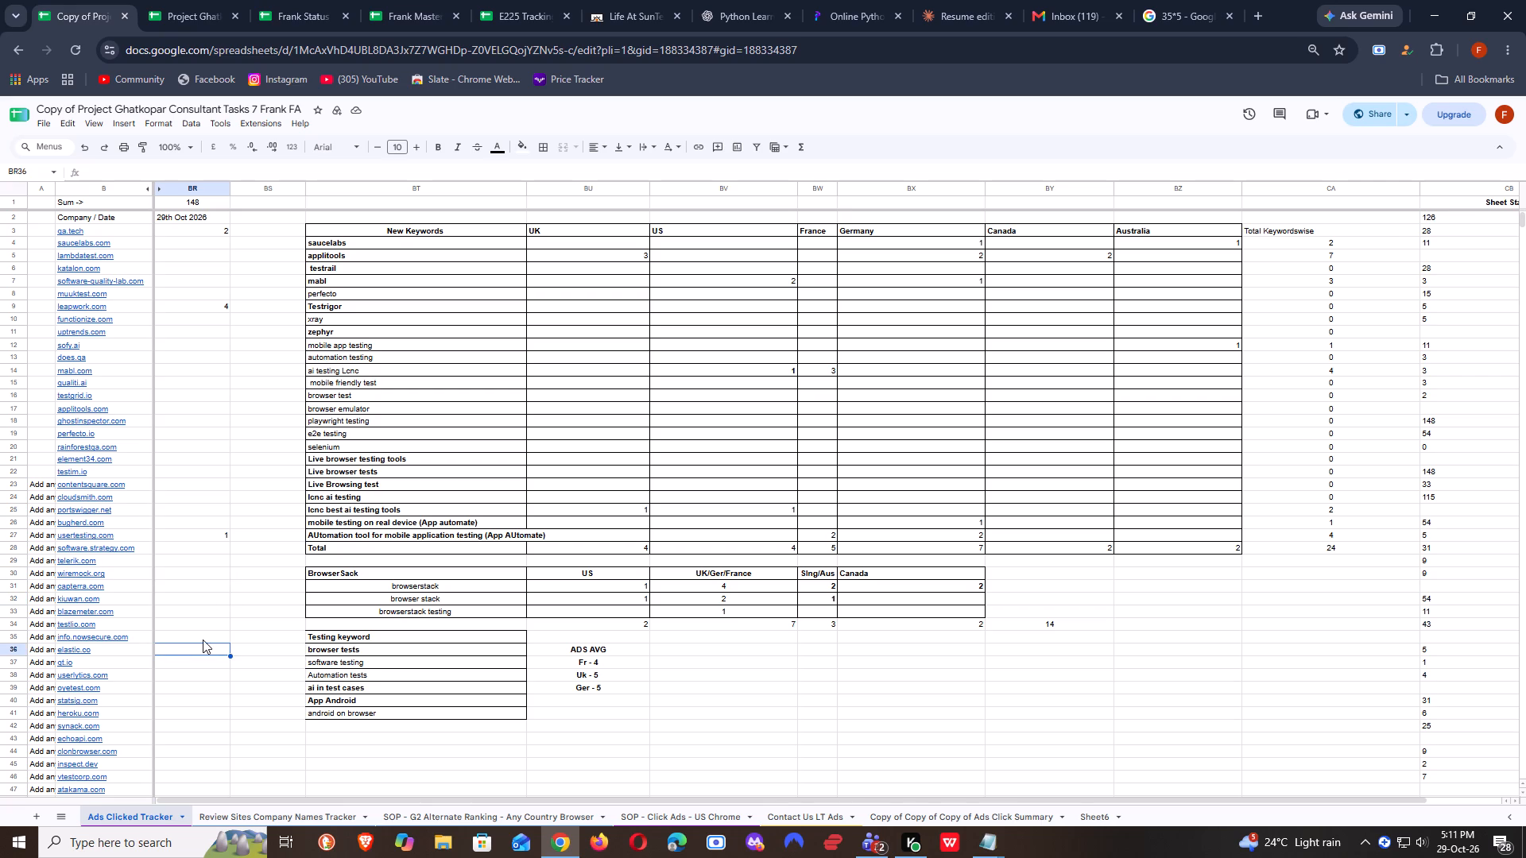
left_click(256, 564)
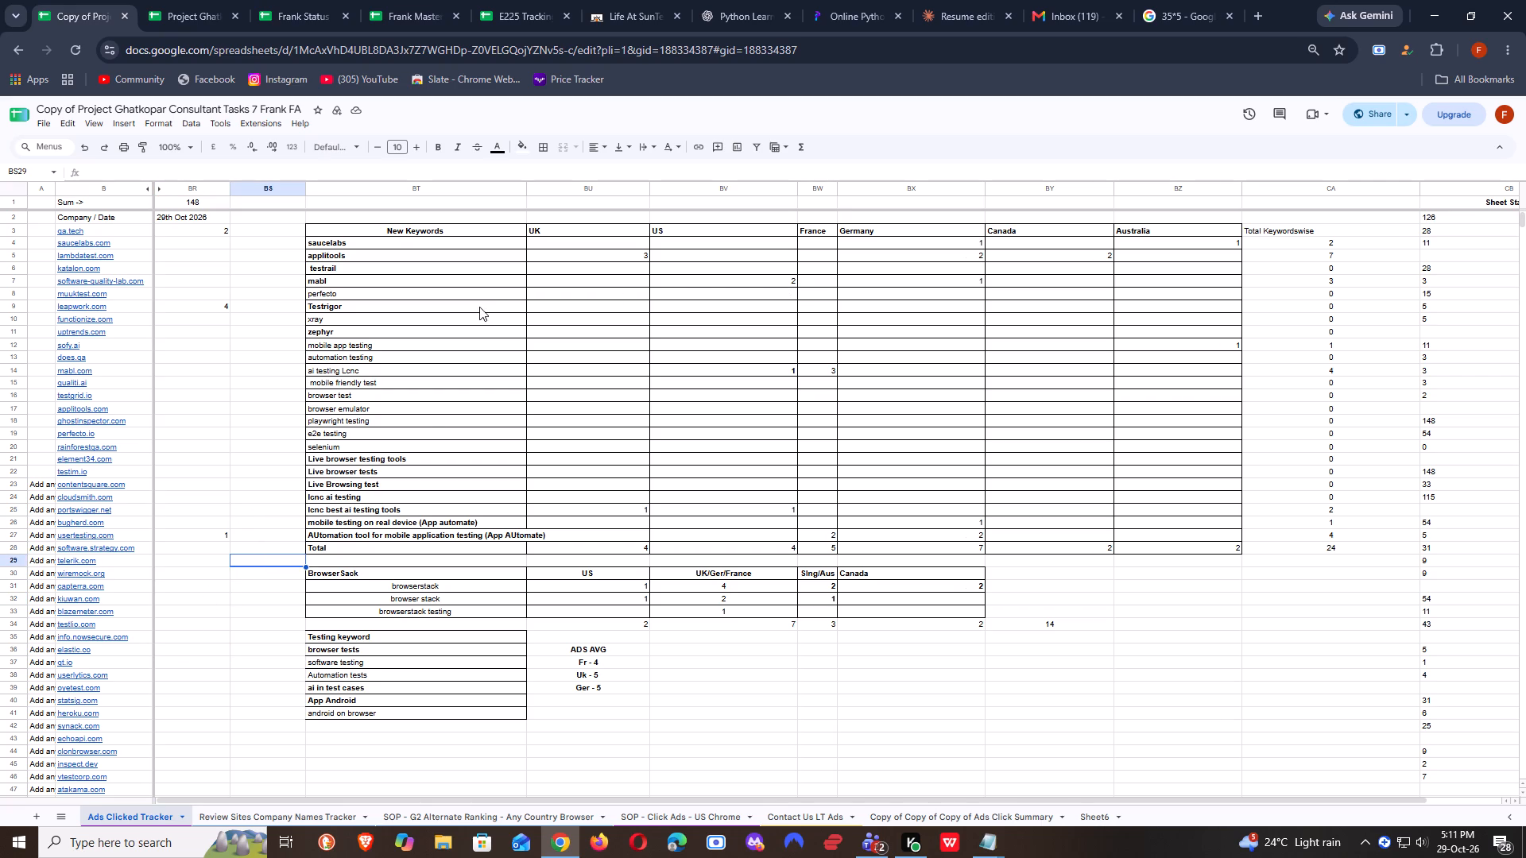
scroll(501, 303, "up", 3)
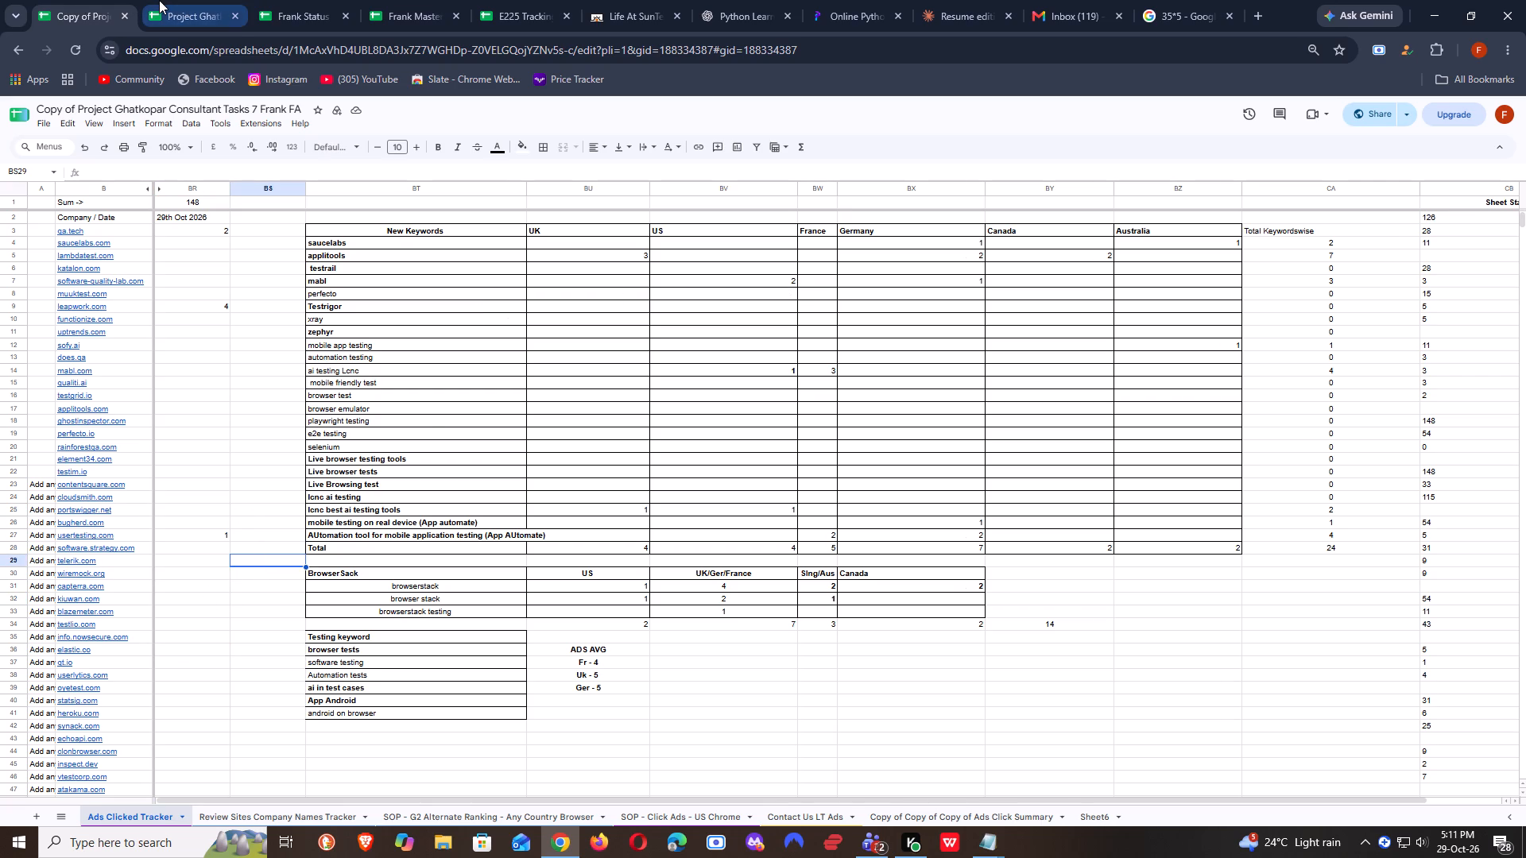
In the Review Sites Company Names Tracker, copy the four 29 Oct 2026 morning Done statuses to the afternoon and evening Saucelabs and BrowserStack rows.
left_click(260, 820)
scroll(340, 746, "down", 5)
scroll(346, 739, "up", 6)
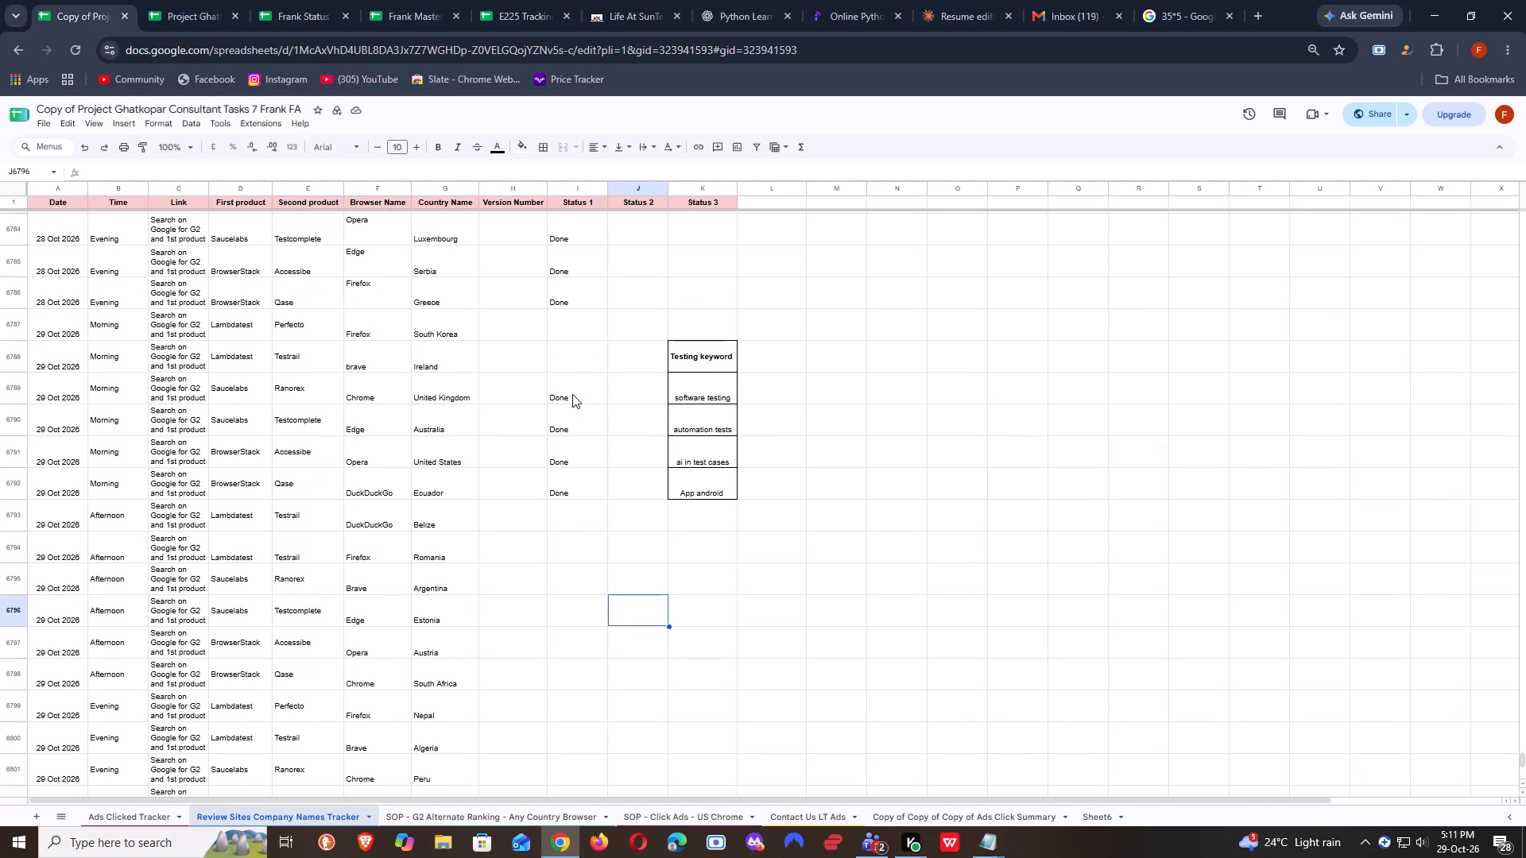
left_click_drag(572, 394, 579, 487)
key("ctrl+c")
left_click(583, 539)
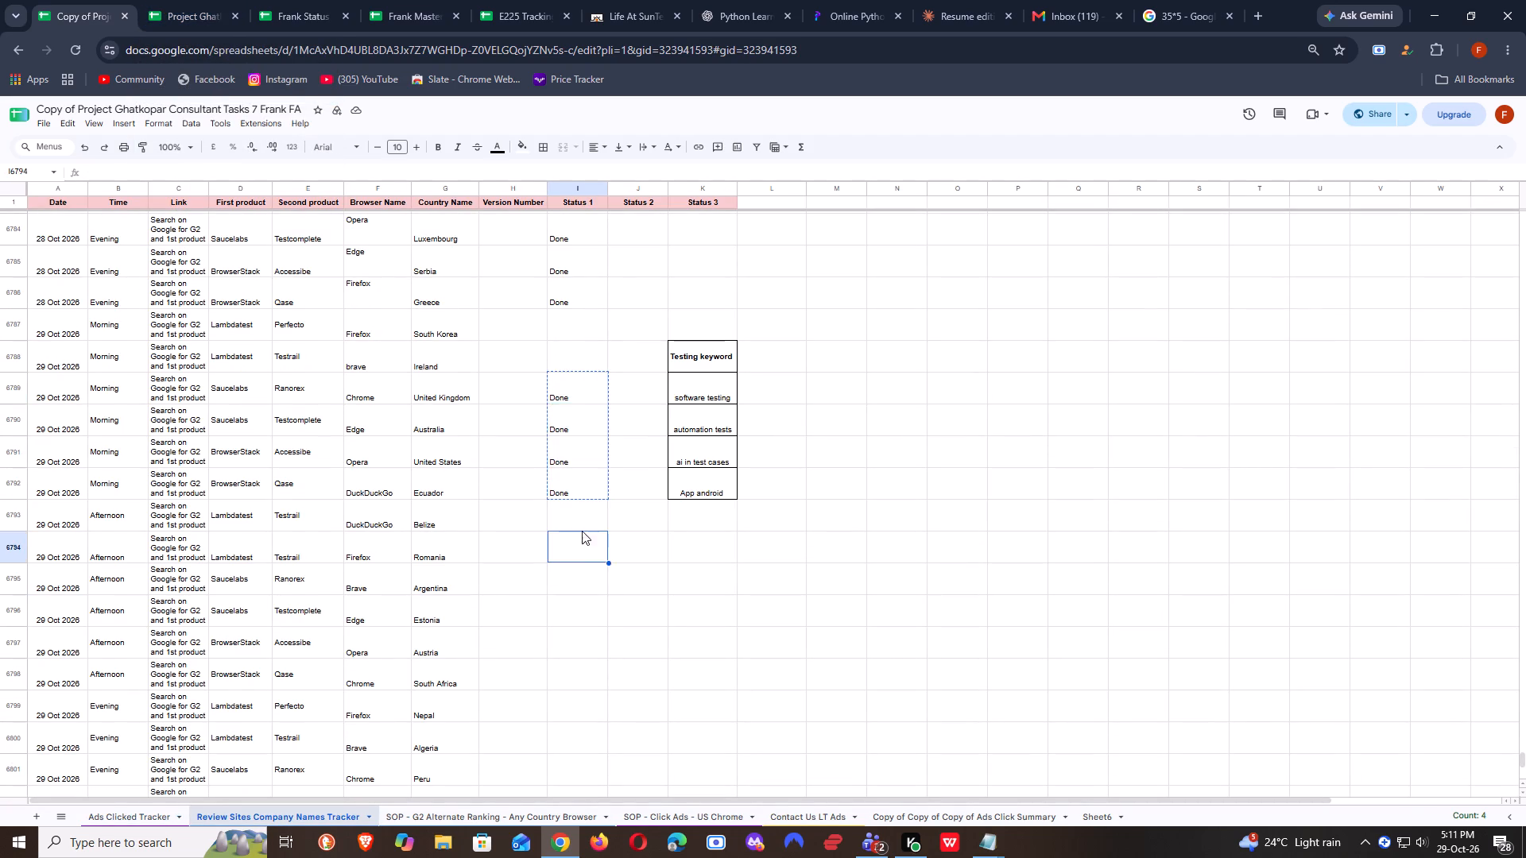
scroll(577, 516, "down", 1)
left_click(575, 515)
key("ctrl+v")
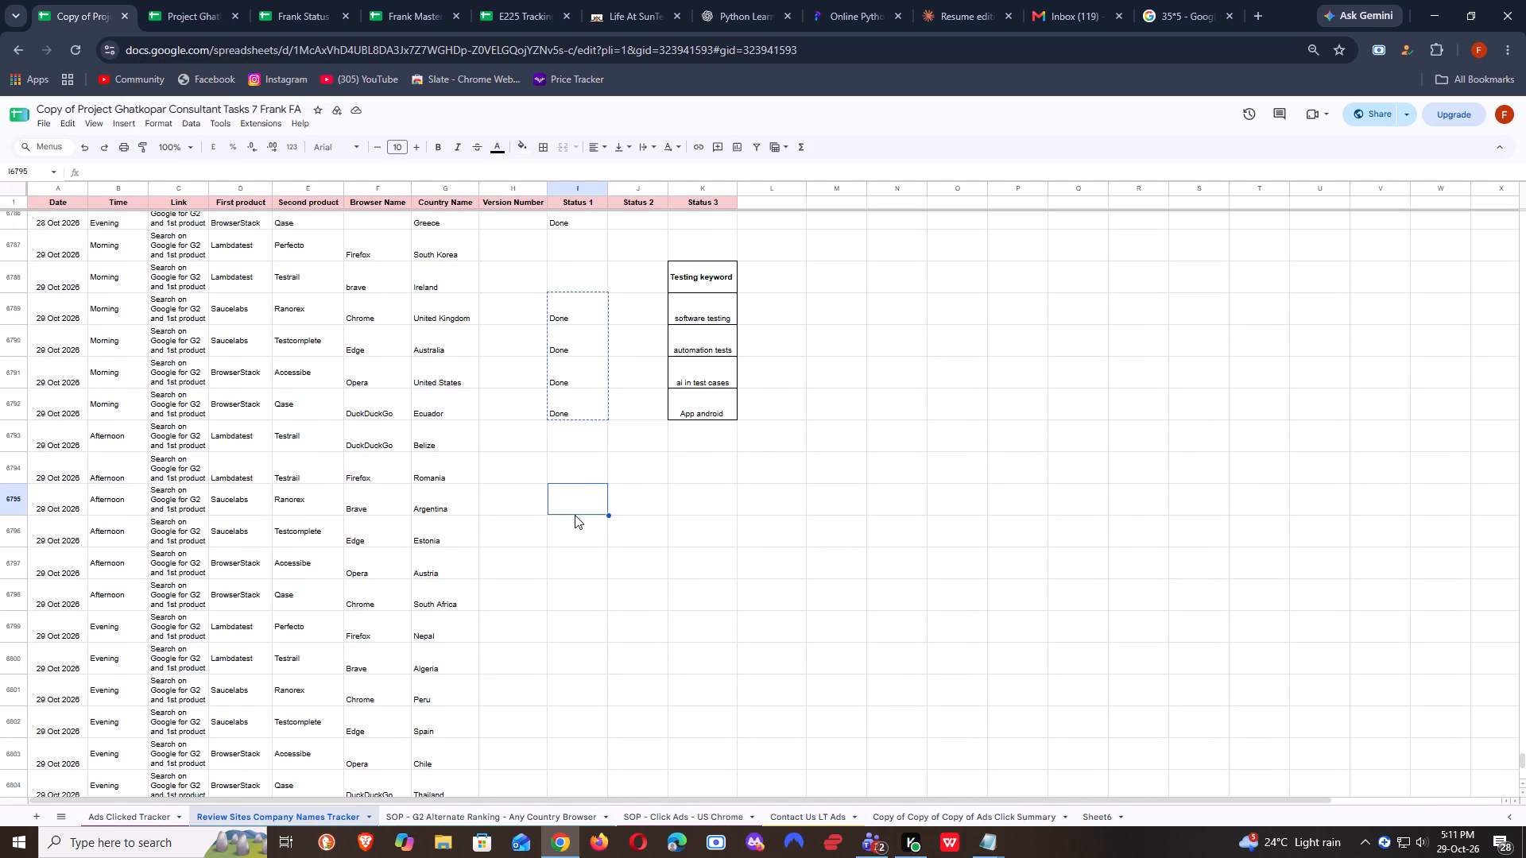
scroll(541, 630, "down", 3)
left_click(555, 450)
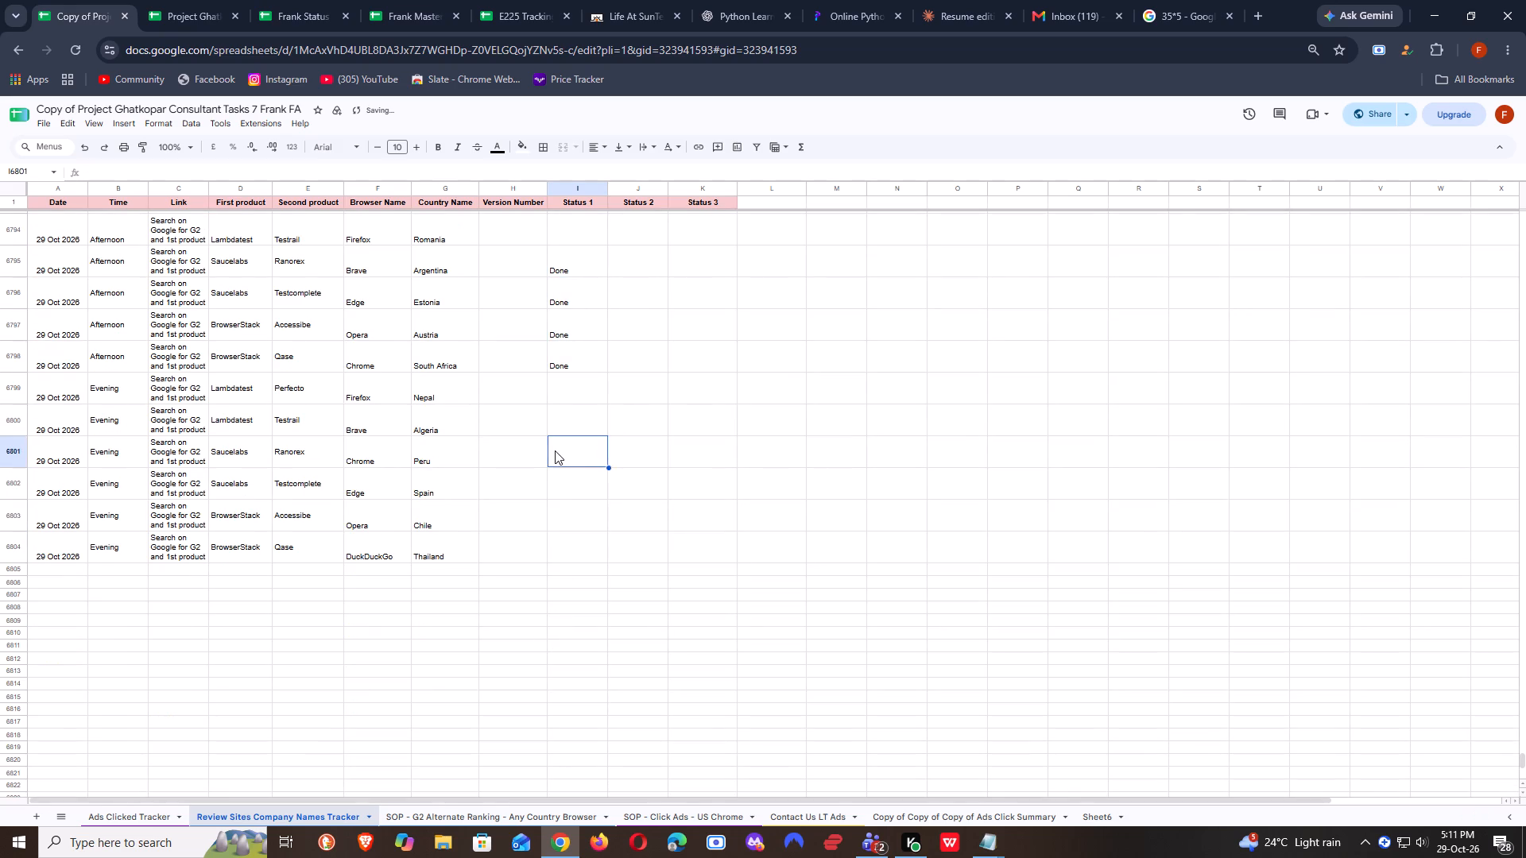
key("ctrl+v")
Copy the 29 Sep 2026 rows 6427 to 6442, Date through Country Name, and paste them below the last 29 Oct 2026 row.
scroll(652, 470, "up", 3)
scroll(180, 375, "up", 19)
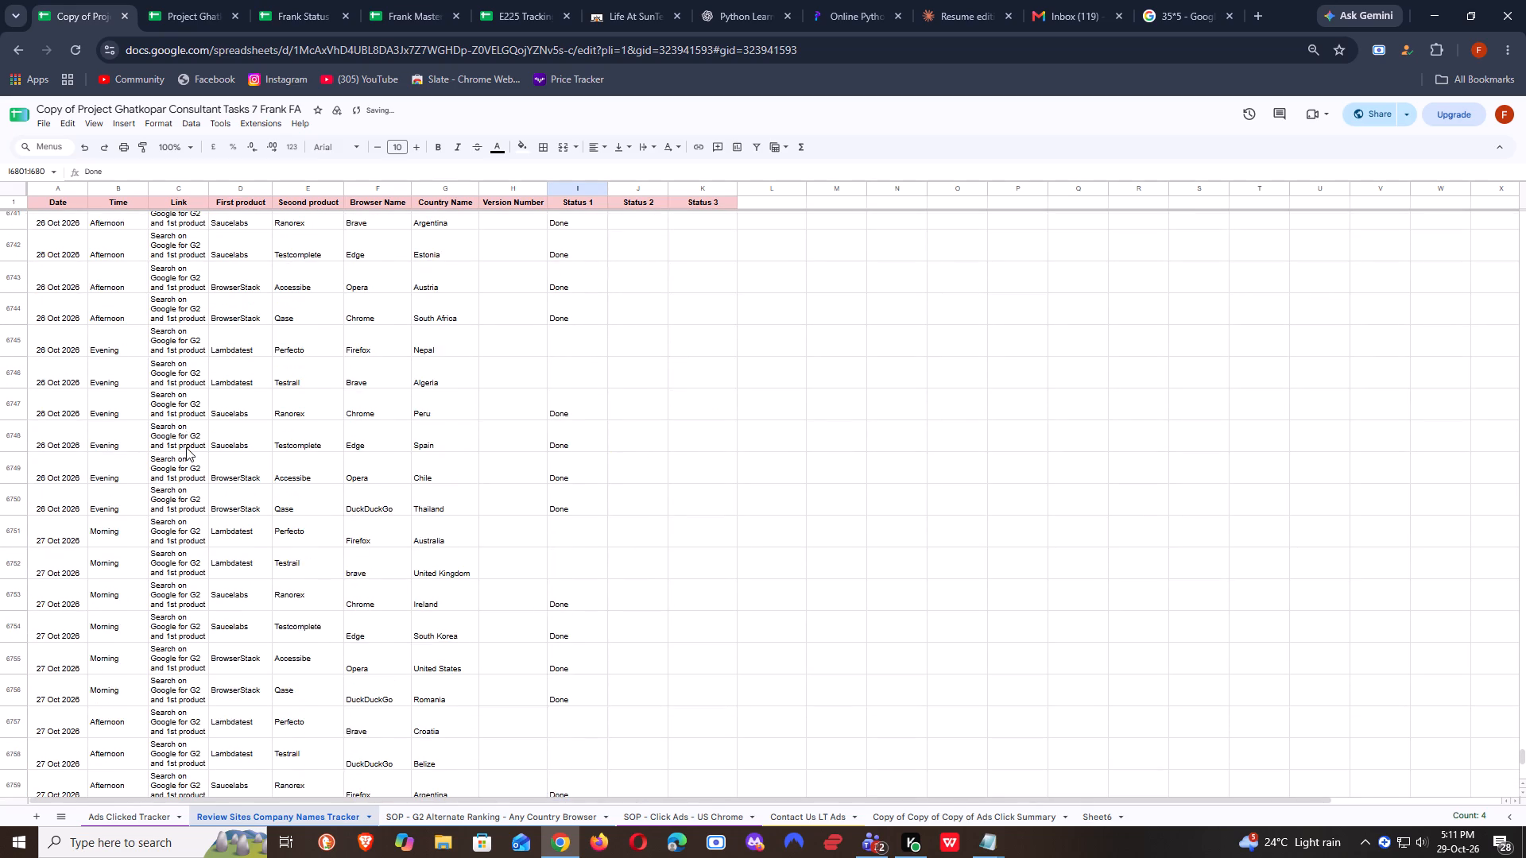
scroll(186, 447, "up", 4)
scroll(186, 436, "up", 20)
scroll(186, 436, "up", 12)
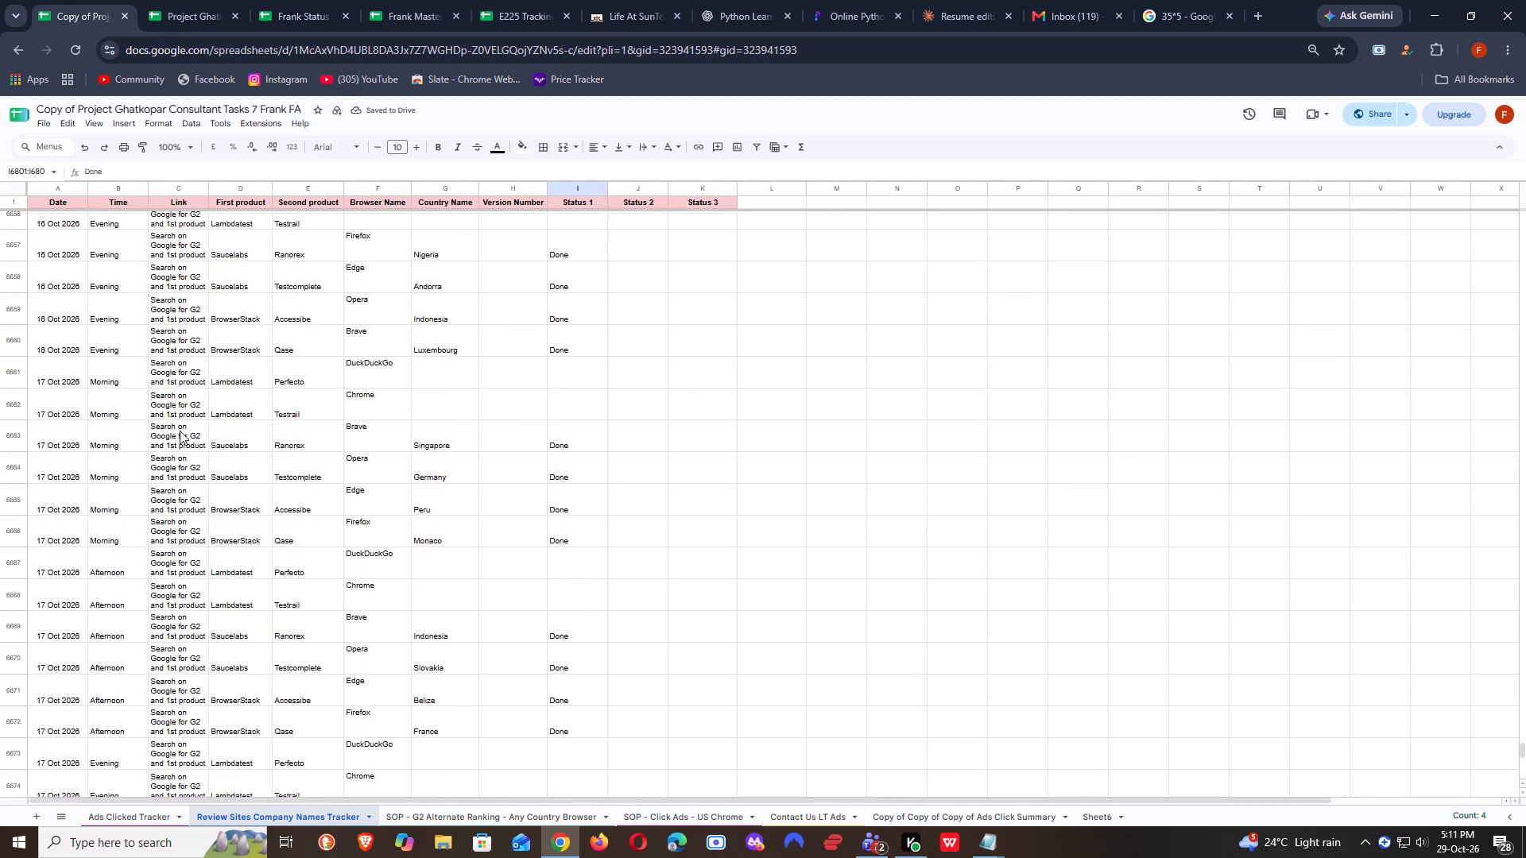
scroll(180, 431, "up", 20)
scroll(180, 431, "up", 20)
scroll(180, 431, "up", 18)
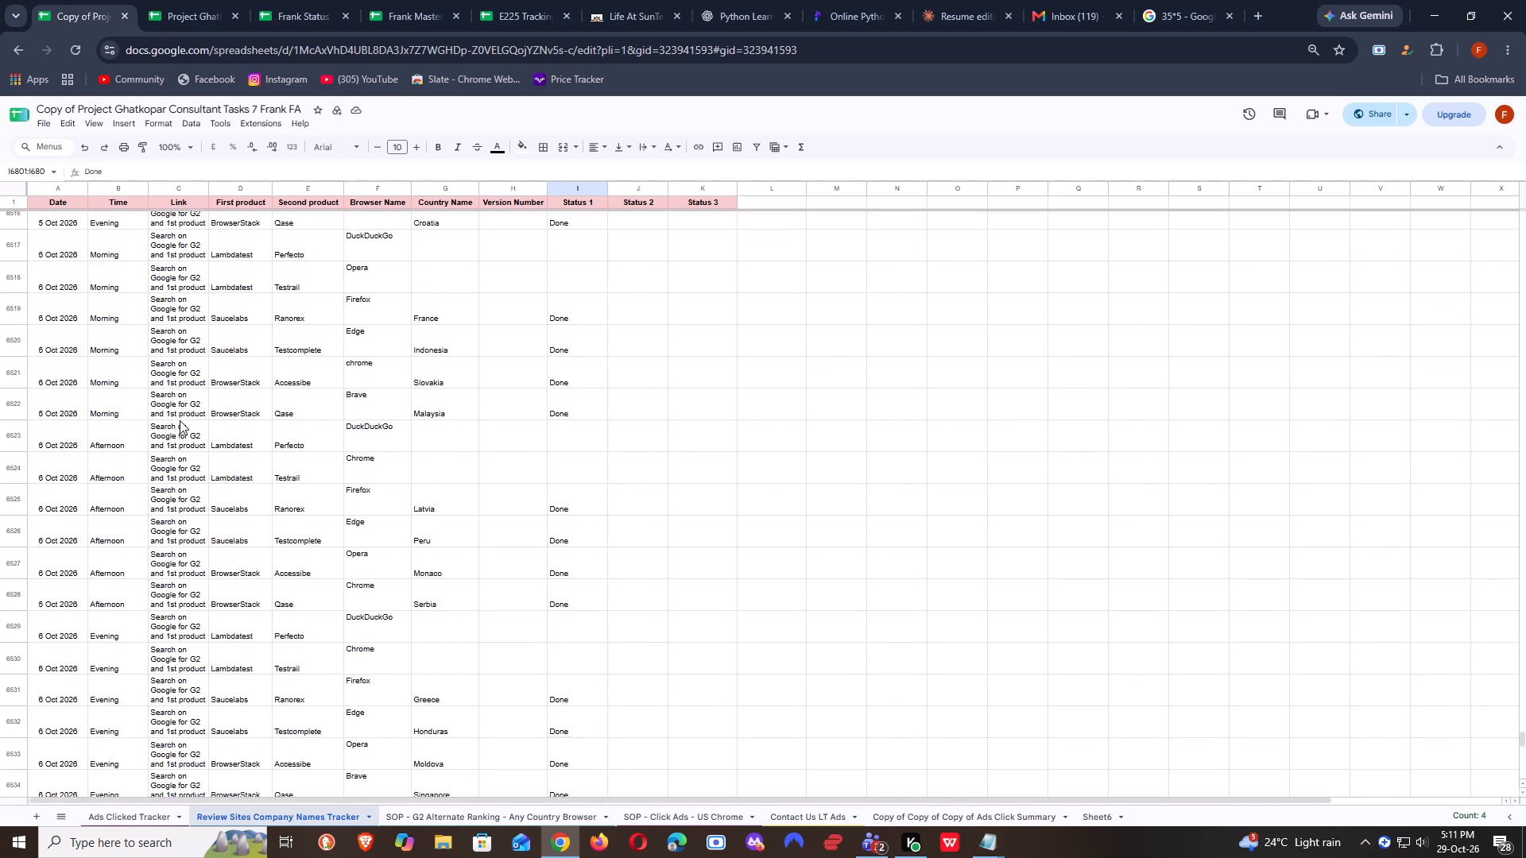
scroll(180, 420, "up", 20)
scroll(180, 420, "up", 13)
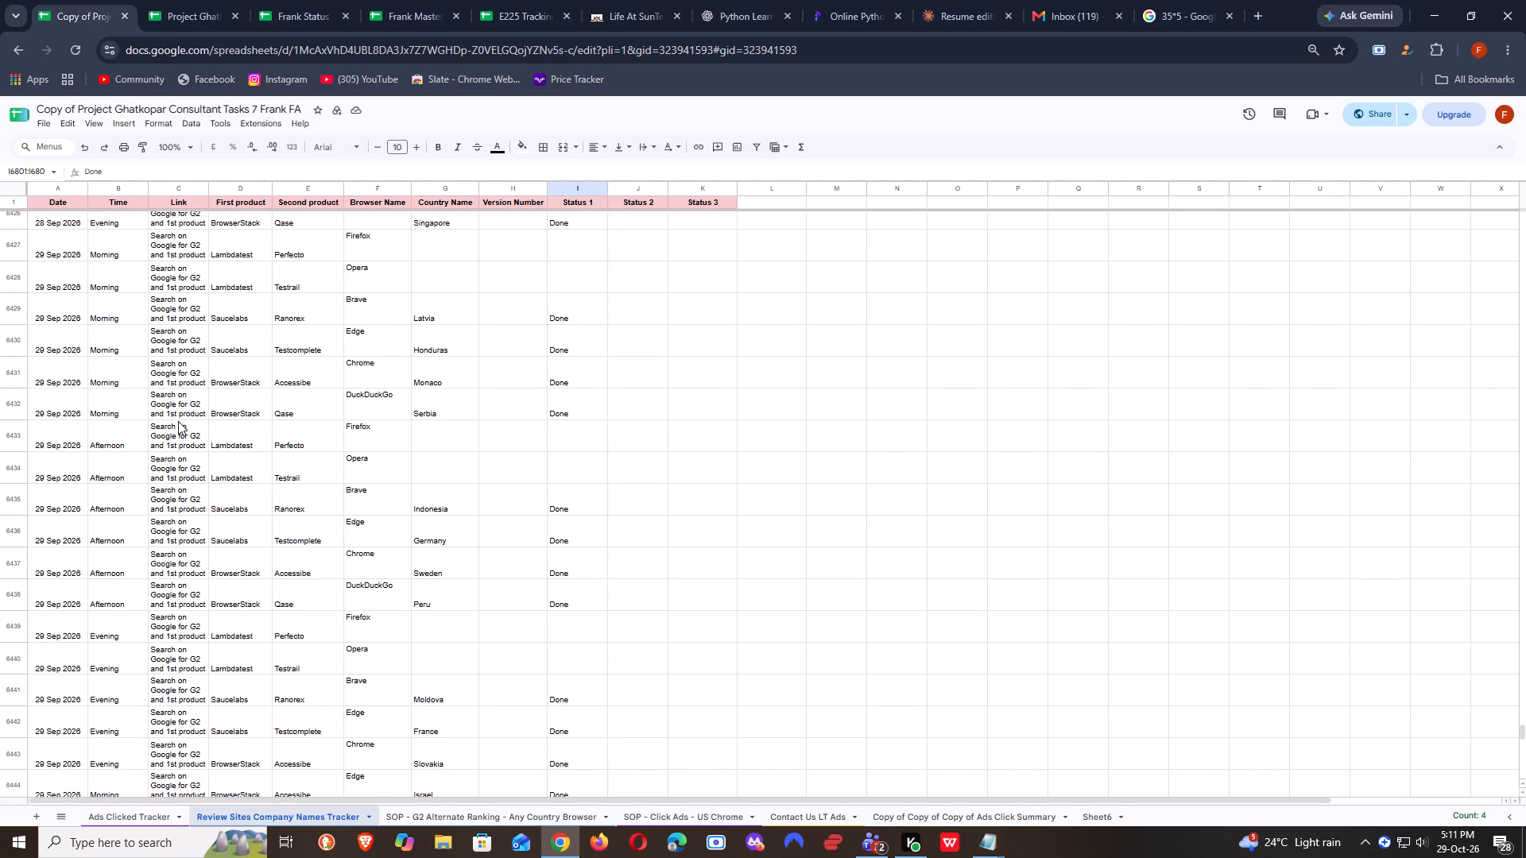
scroll(153, 423, "up", 1)
scroll(153, 423, "down", 2)
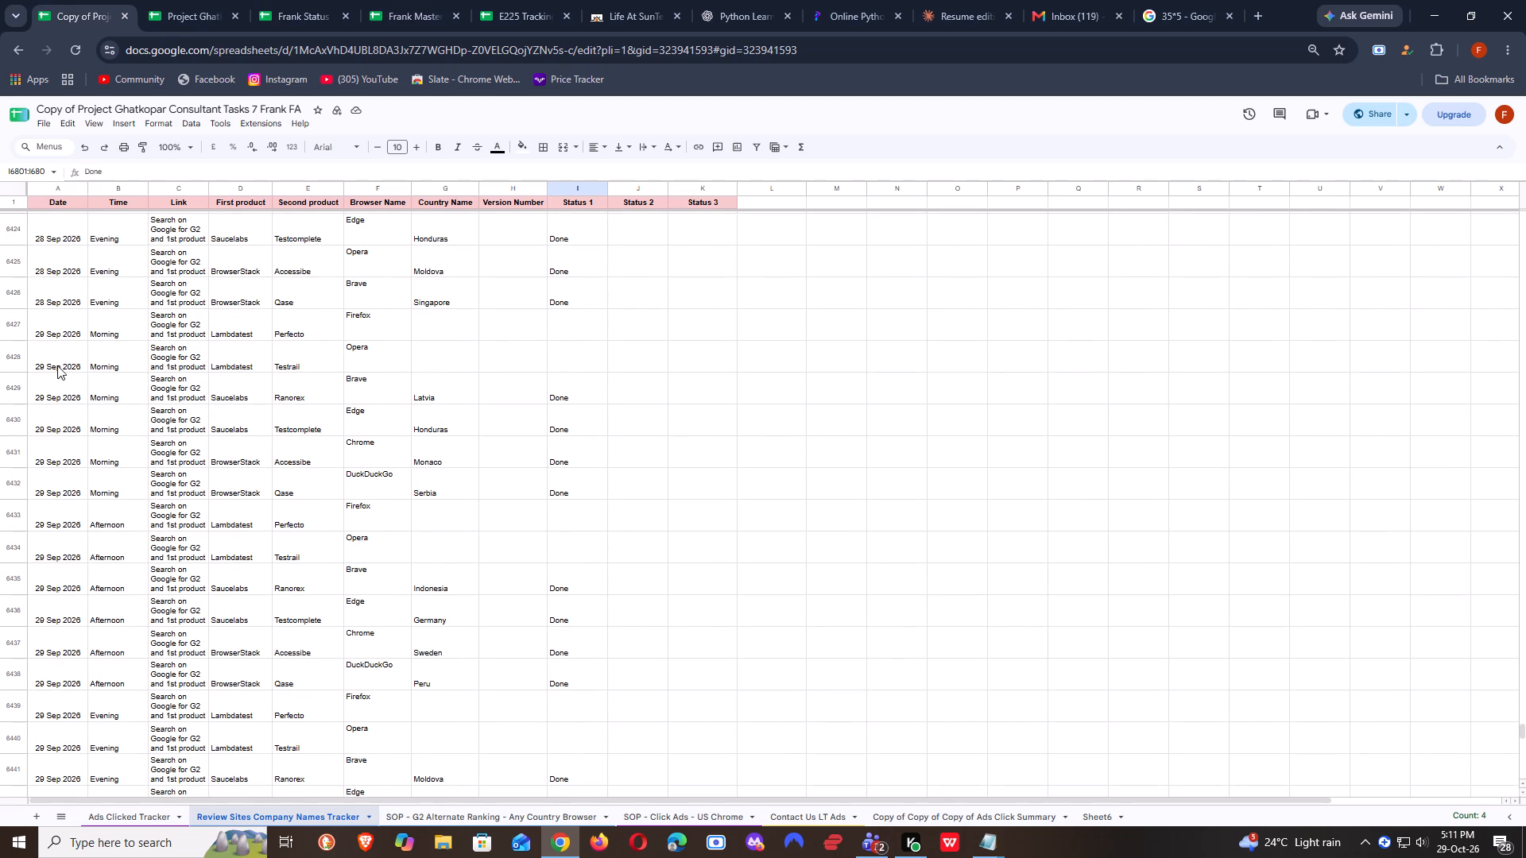
left_click_drag(48, 321, 468, 504)
scroll(467, 504, "down", 6)
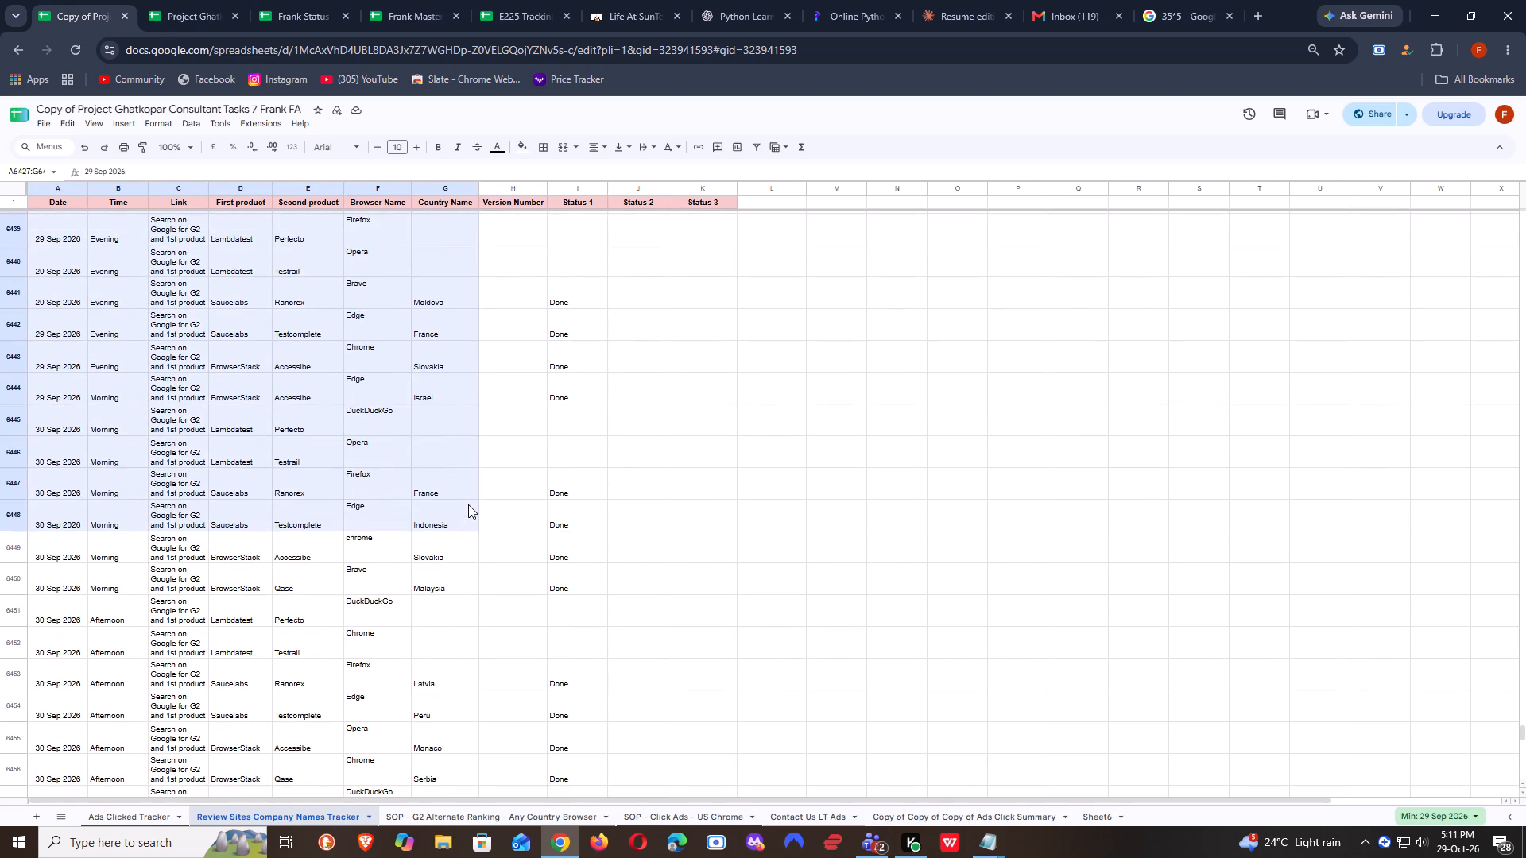
left_click_drag(468, 504, 451, 340)
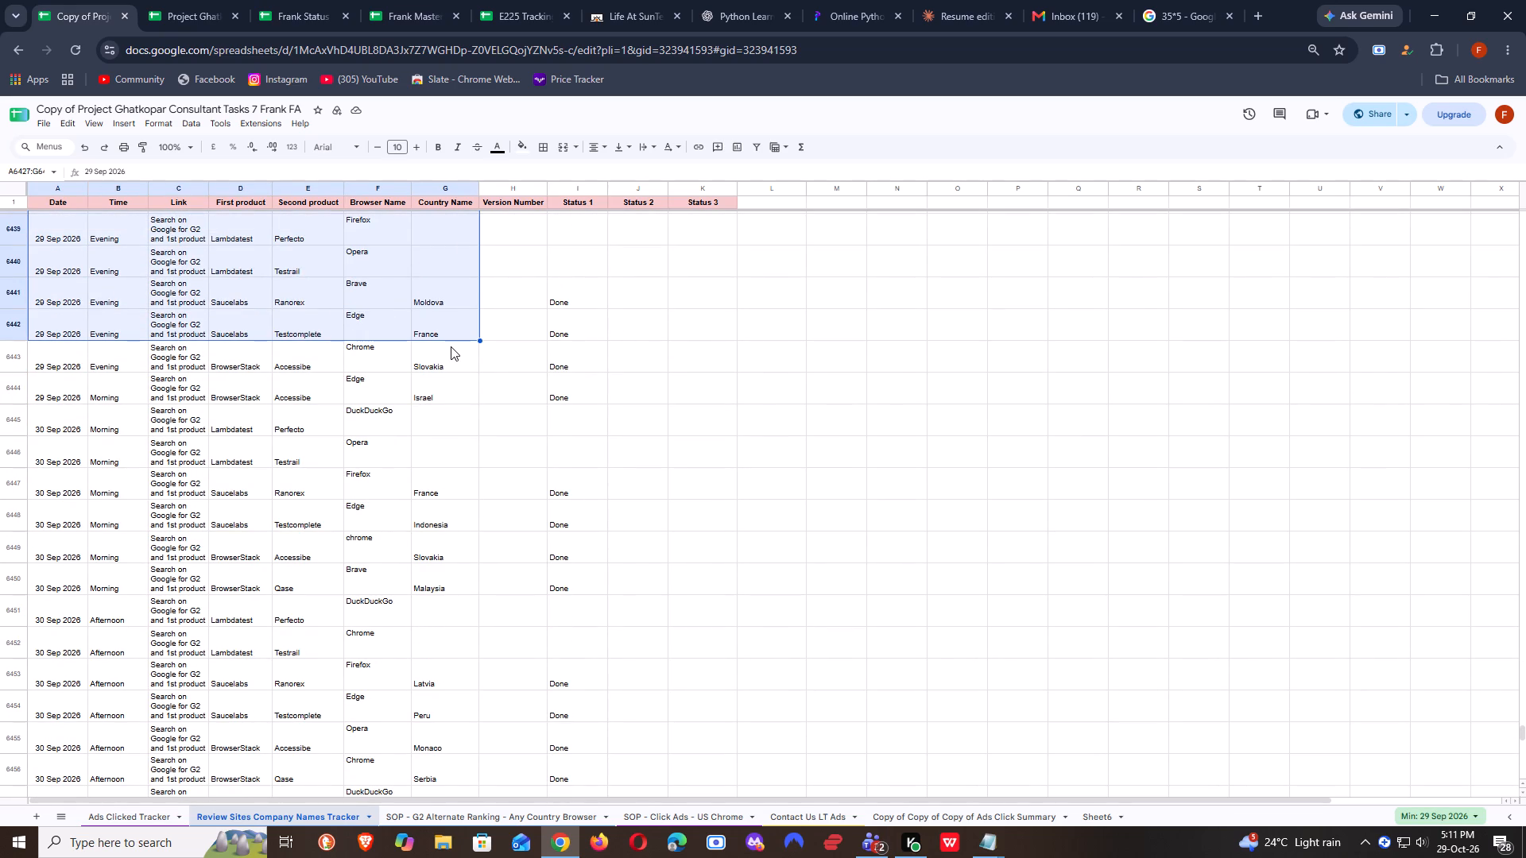
key("ctrl+c")
left_click(776, 346)
scroll(443, 528, "down", 20)
scroll(443, 528, "down", 3)
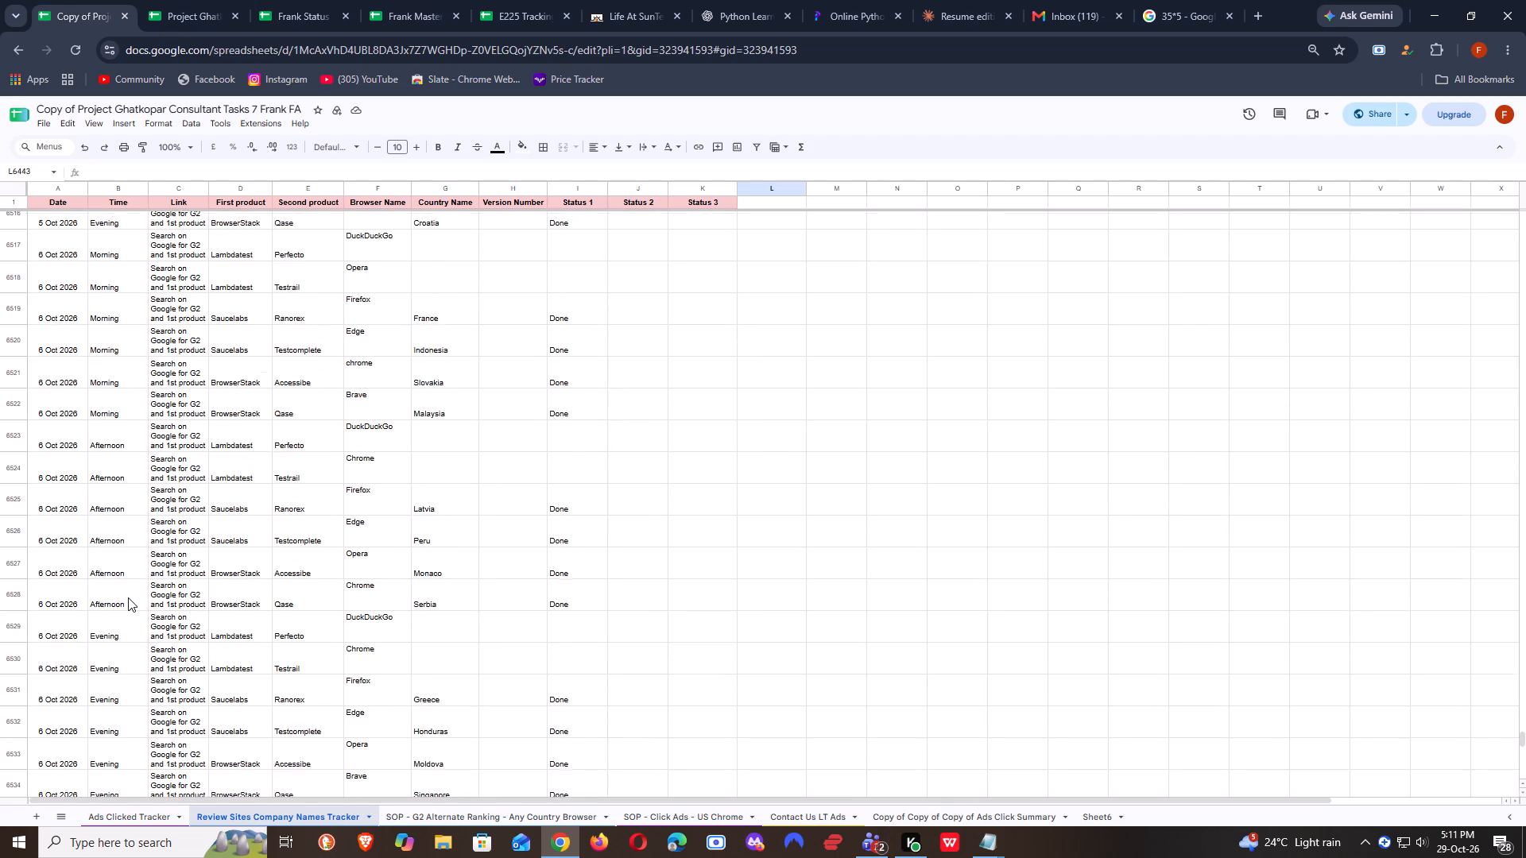
scroll(128, 597, "down", 20)
scroll(128, 597, "down", 20)
scroll(128, 597, "down", 6)
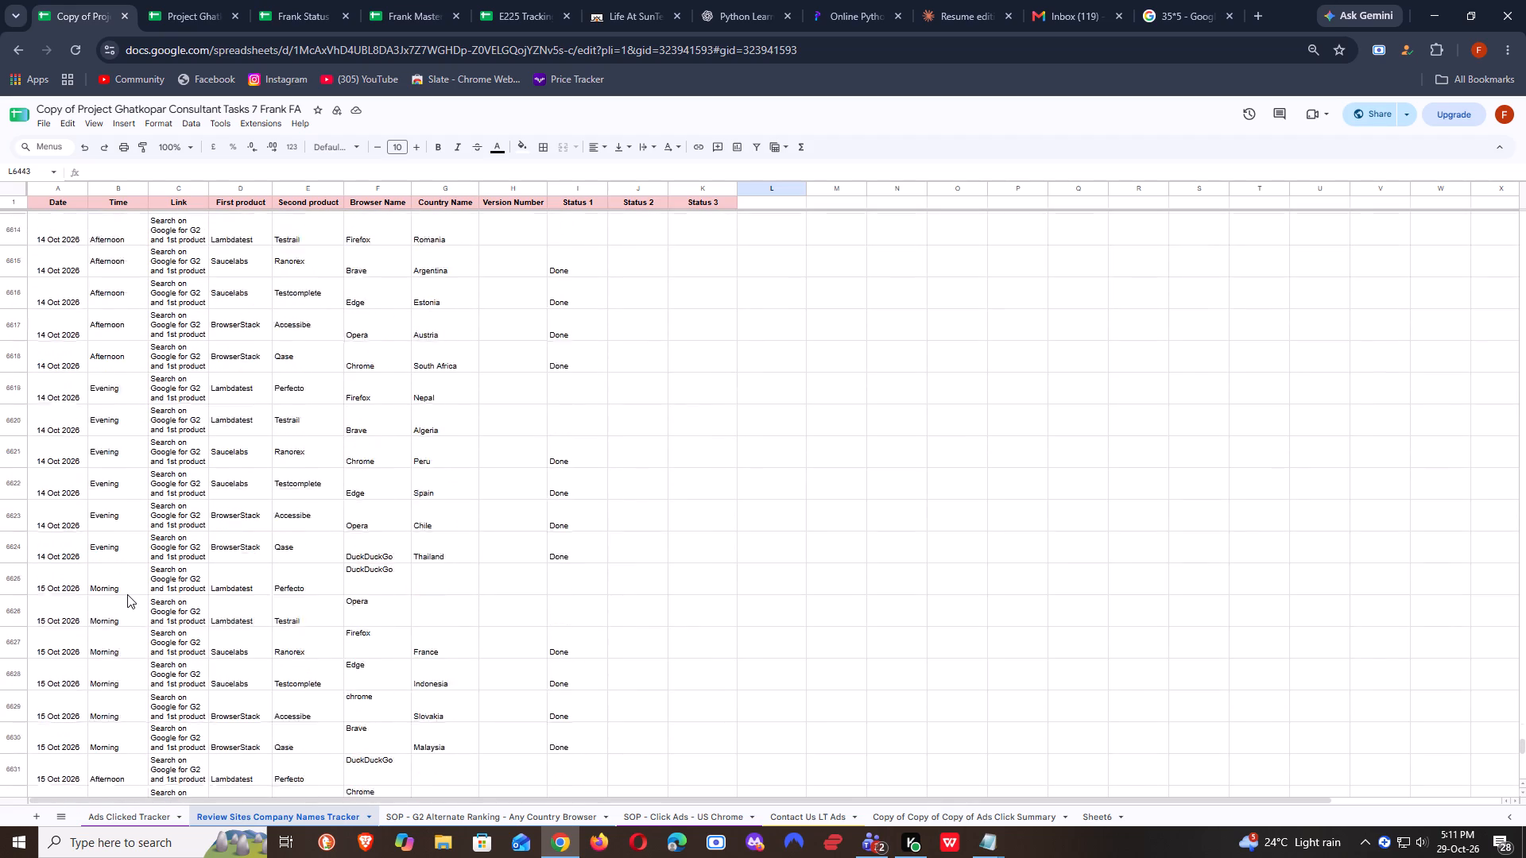
scroll(127, 594, "down", 20)
scroll(127, 594, "down", 20)
scroll(127, 594, "down", 6)
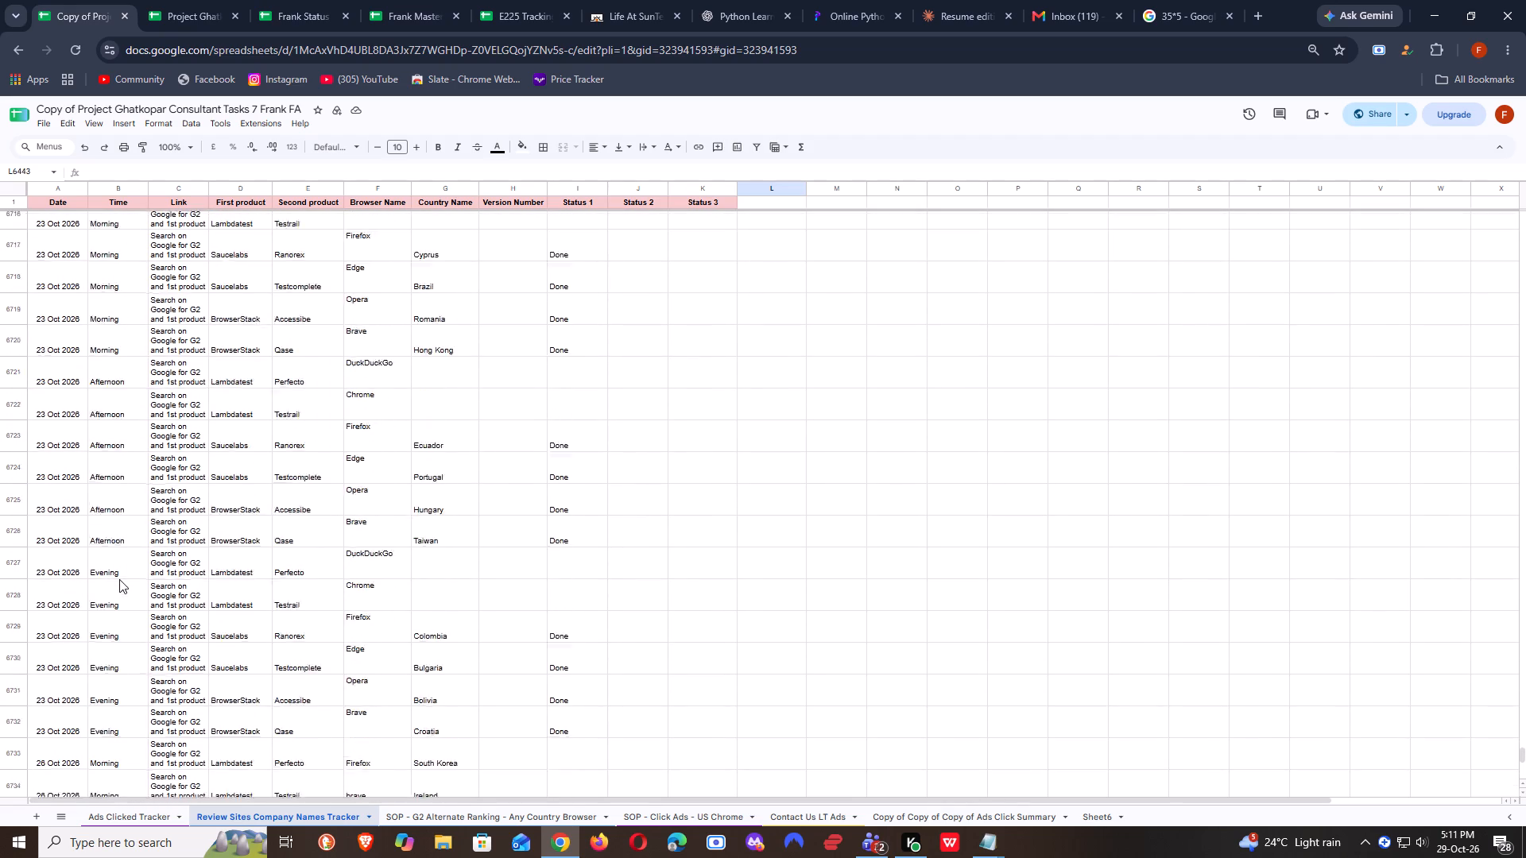
scroll(119, 579, "down", 20)
scroll(119, 579, "down", 9)
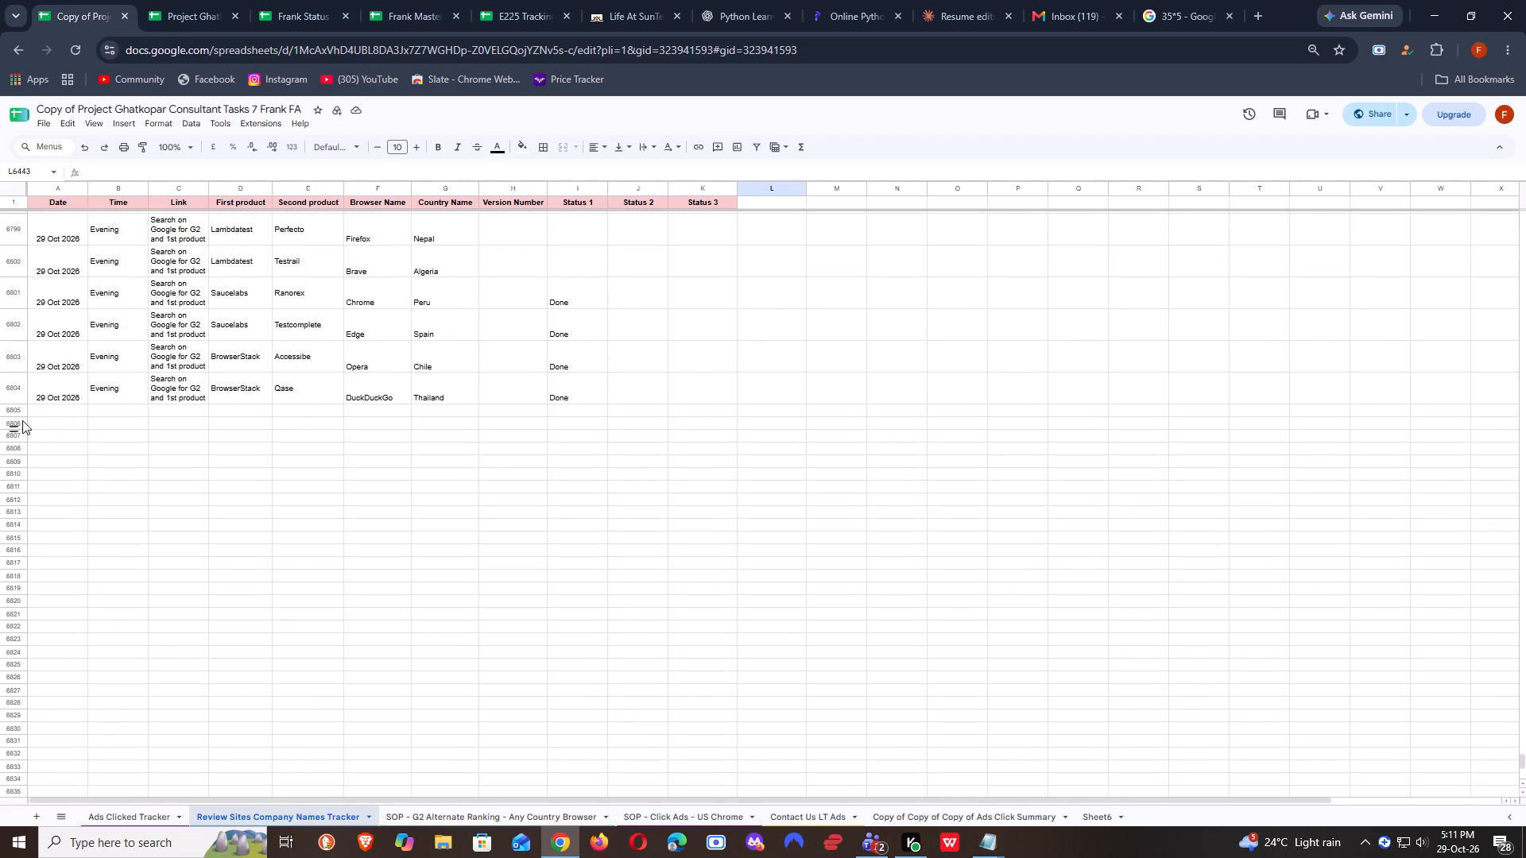
left_click(41, 413)
key("ctrl+v")
scroll(176, 435, "down", 4)
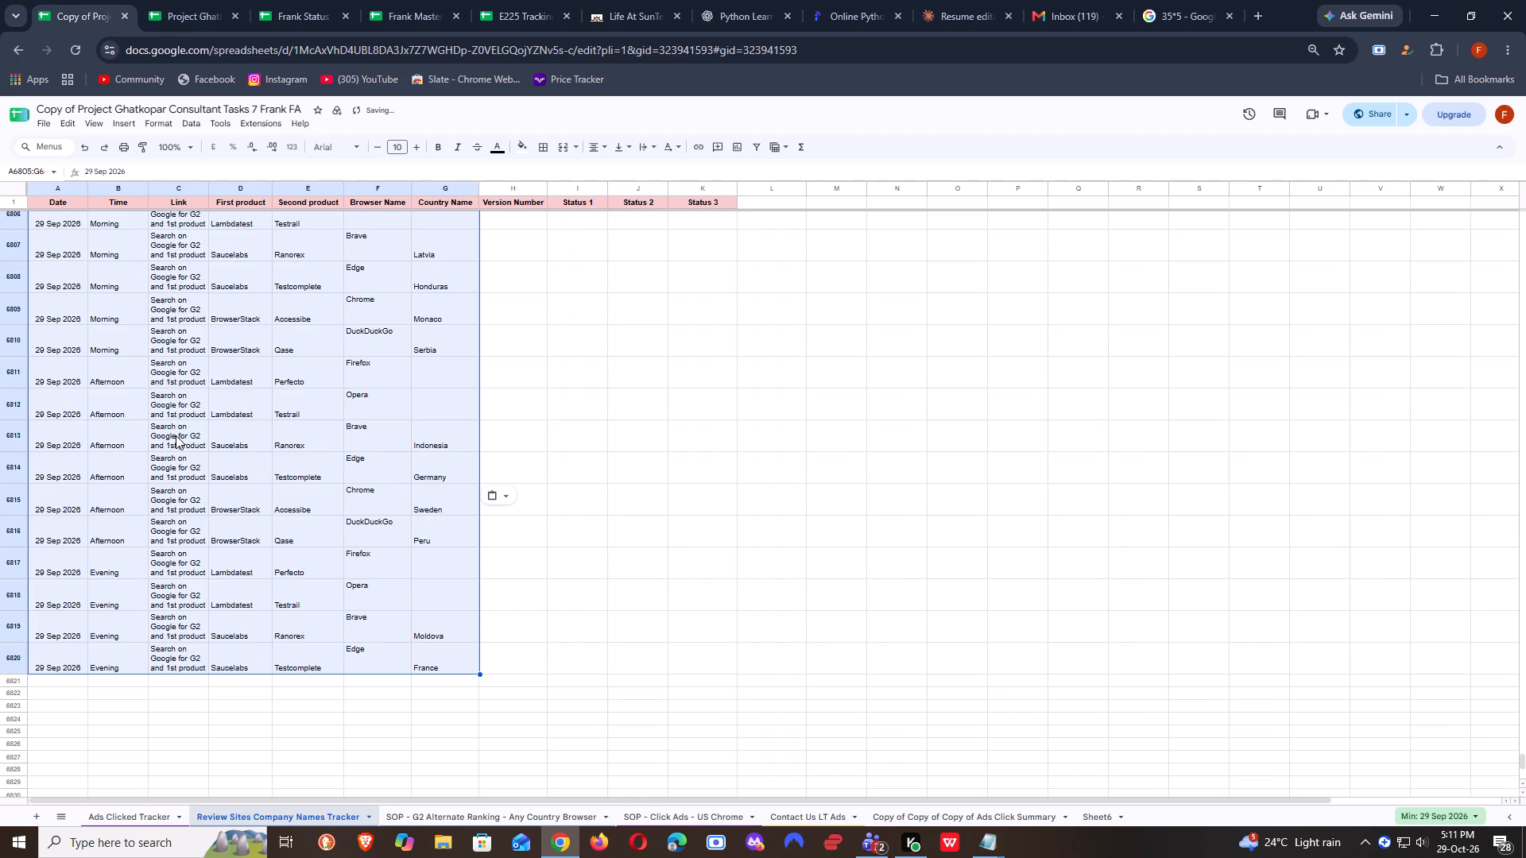
Change the dates of the newly pasted rows to 30 Oct 2026, filling from the last 29 Oct date and copying down.
scroll(176, 435, "up", 3)
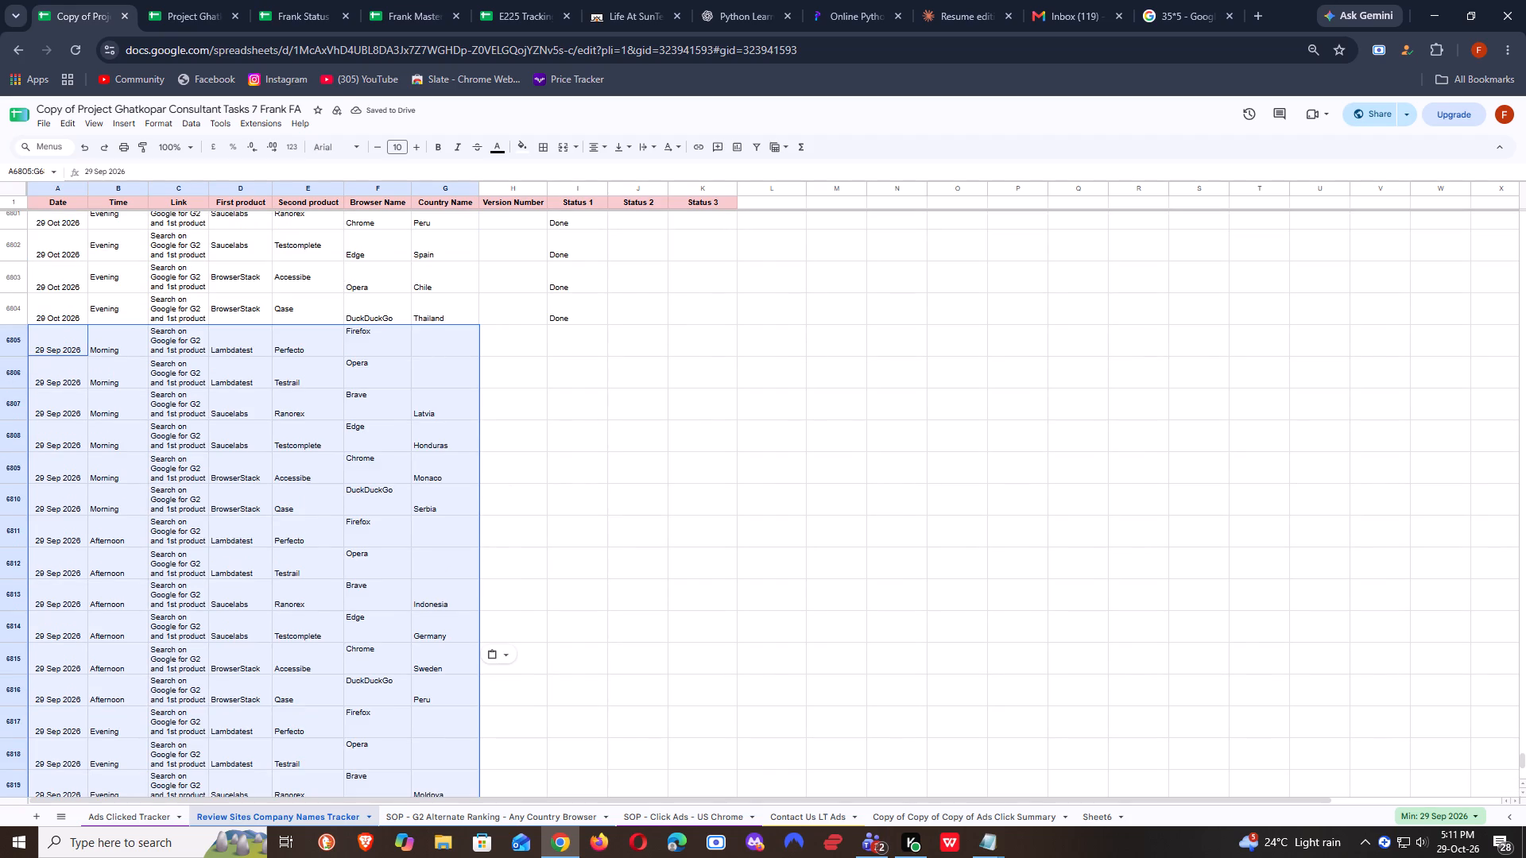
left_click(65, 311)
left_click_drag(88, 323, 87, 334)
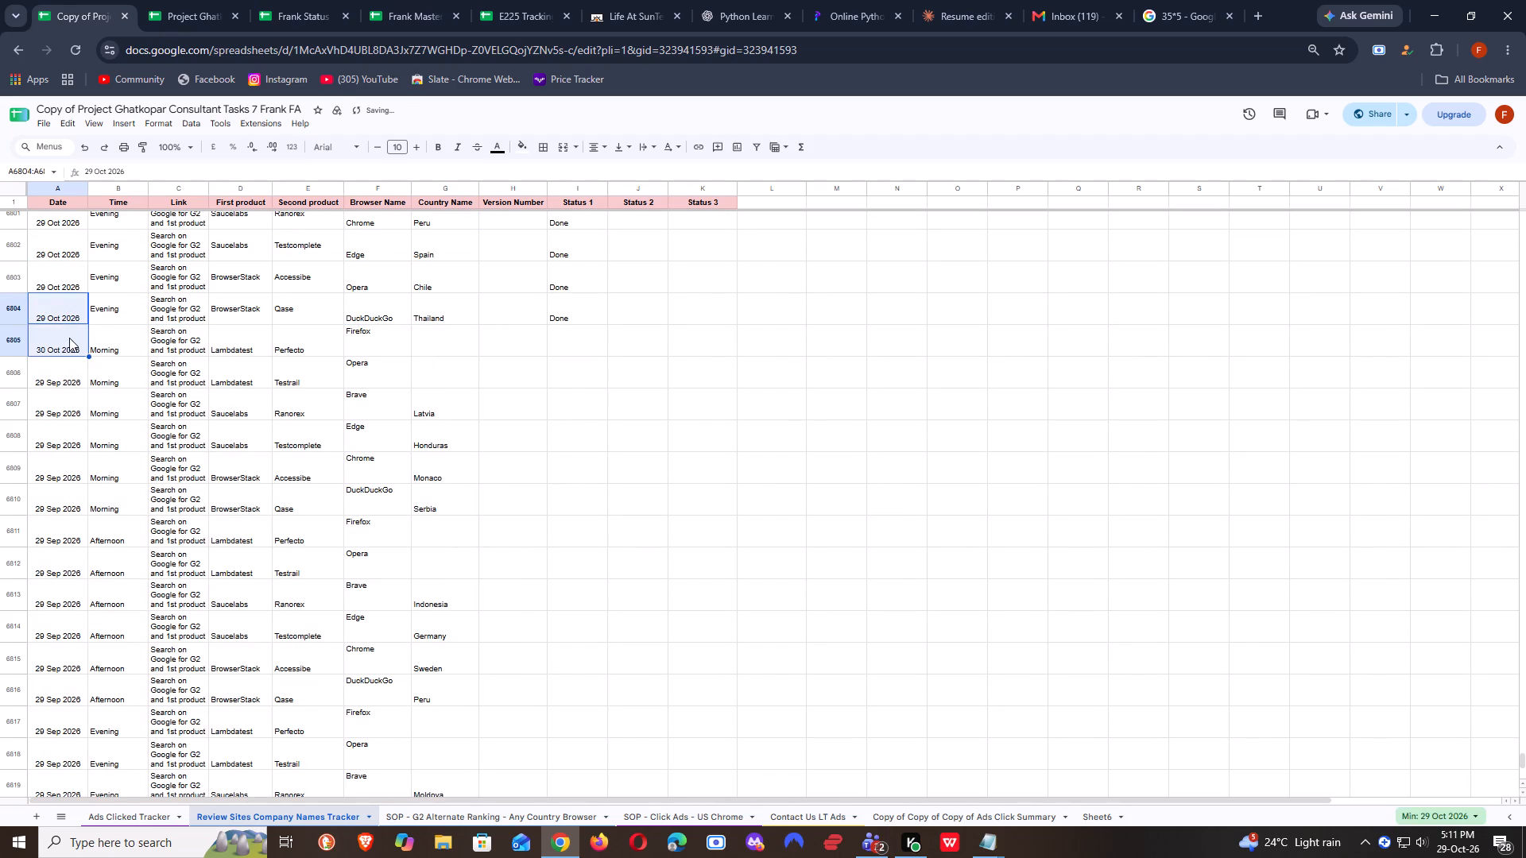
left_click(69, 338)
key("ctrl+c")
left_click(121, 397)
left_click_drag(73, 353, 67, 369)
scroll(70, 360, "down", 5)
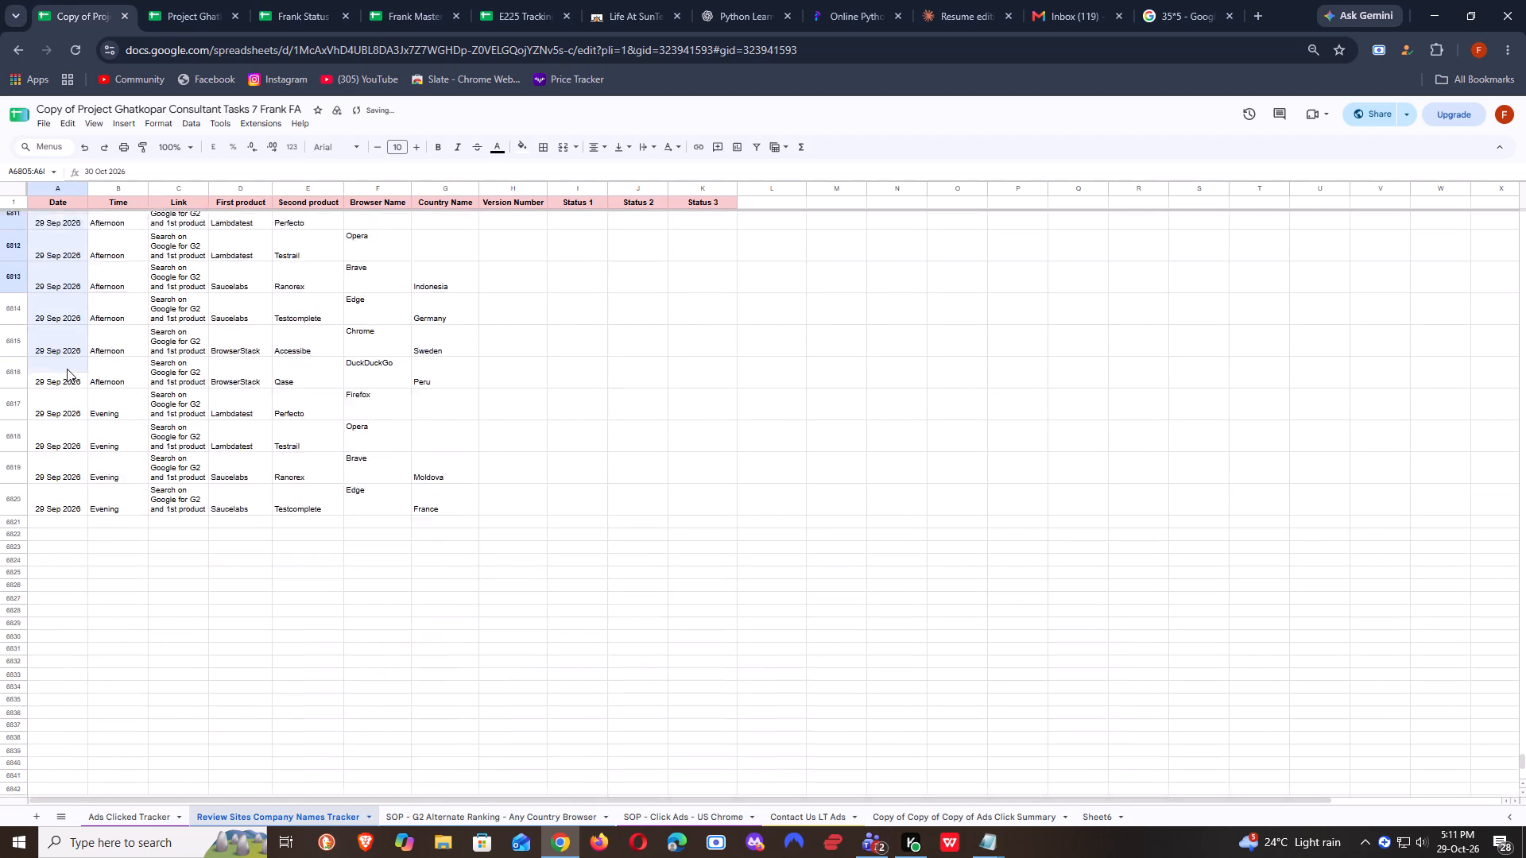
left_click_drag(67, 369, 60, 418)
key("ctrl+v")
left_click(118, 507)
Review the new 30 Oct 2026 block row by row, from its first morning entry through its last evening entry.
scroll(114, 489, "up", 6)
left_click(54, 422)
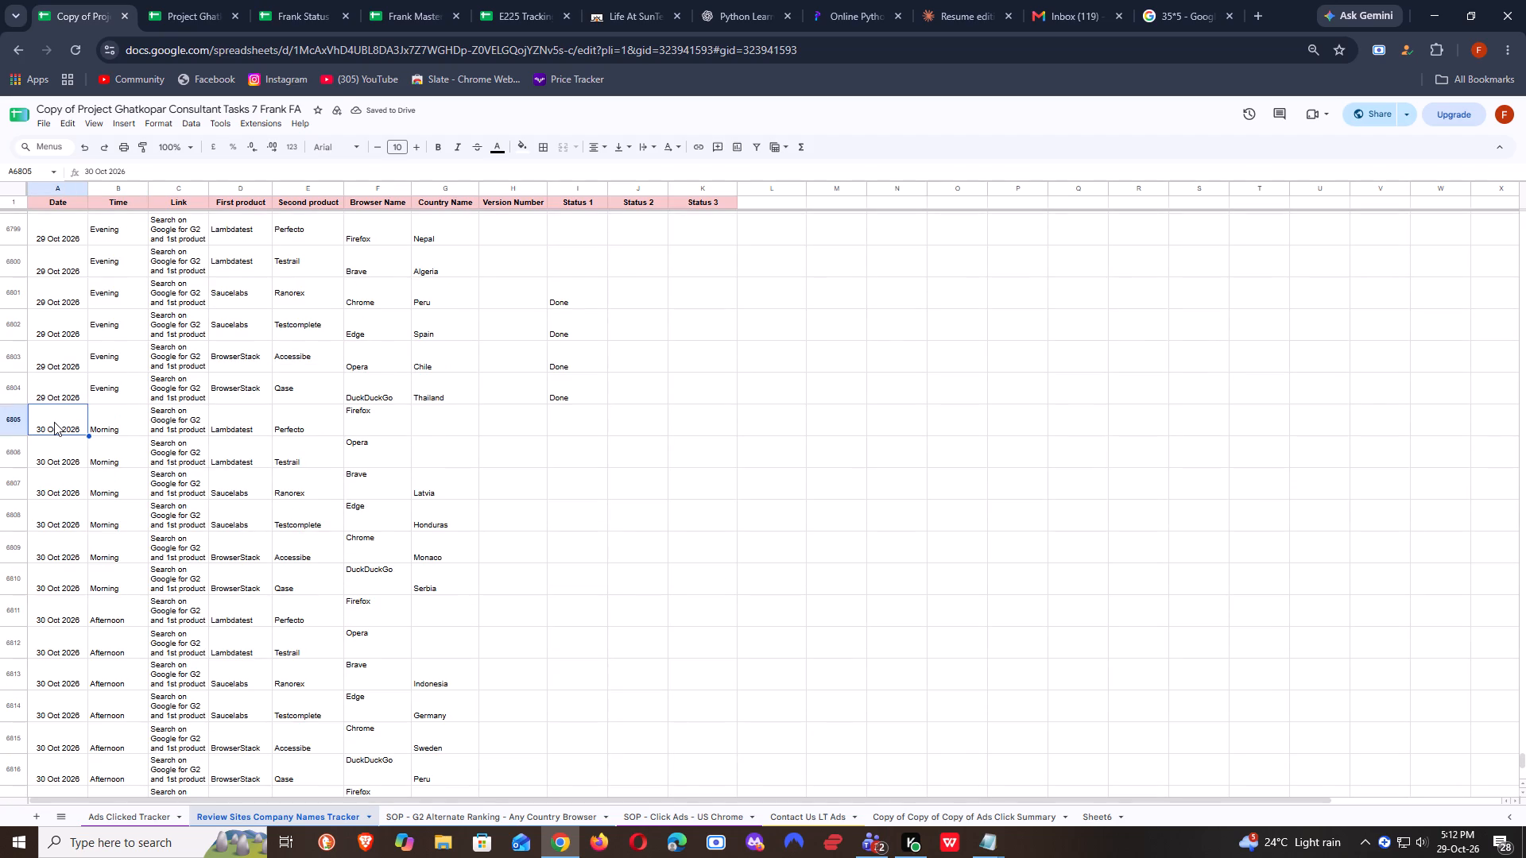
key("Down")
key("Down")
key("Down")
key("Down")
key("Down")
key("Down")
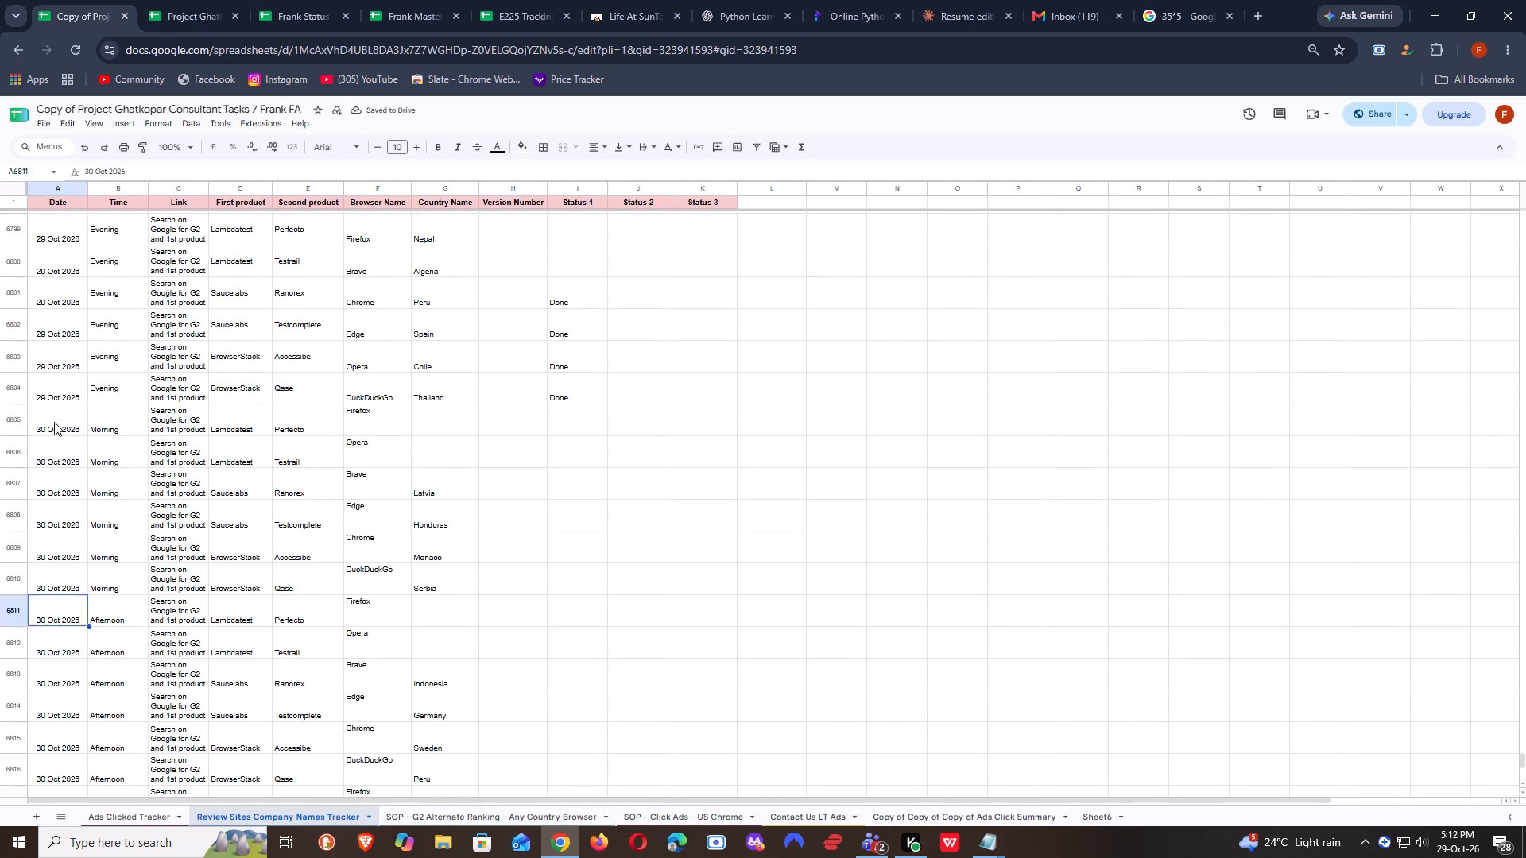
key("Down")
key("Down")
key("Down")
key("Down")
key("Down")
key("Down")
key("Down")
key("Down")
key("Down")
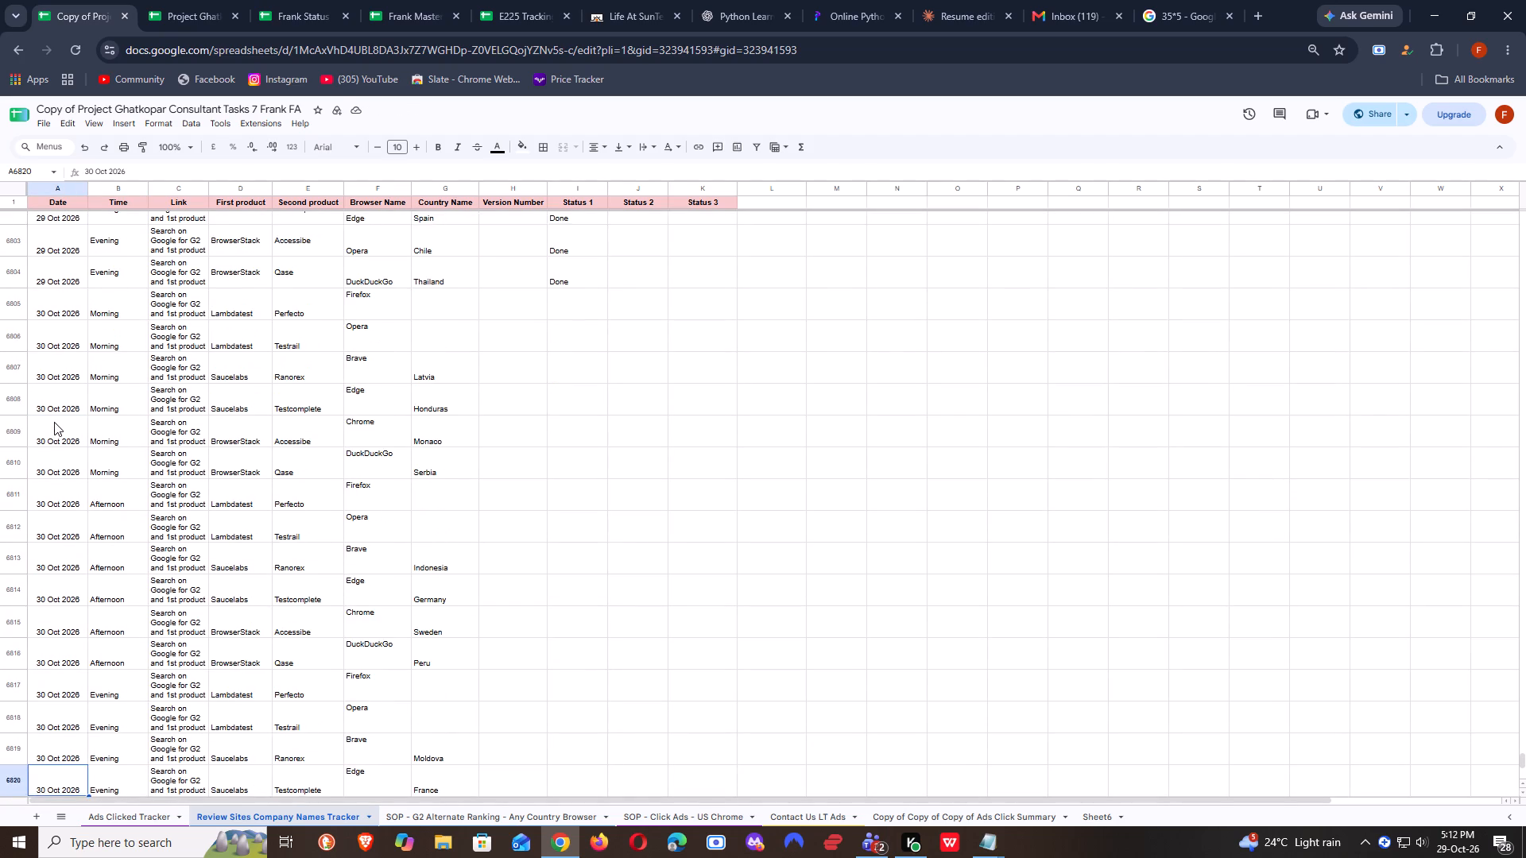
key("Down")
key("Down")
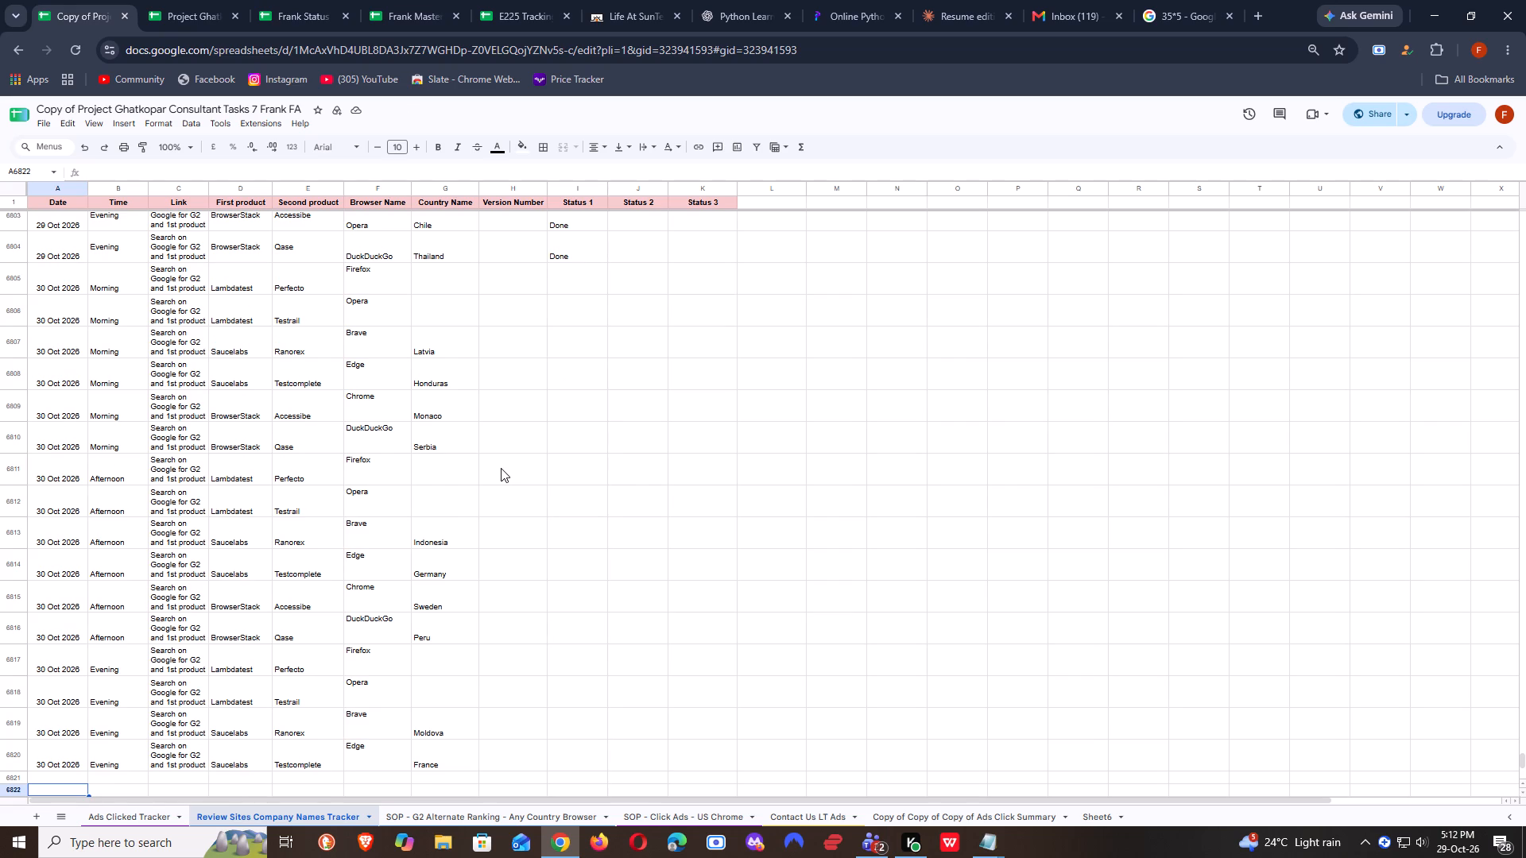
Copy the 16 Sep 2026 rows 6229 to 6246, Date through Country Name.
scroll(505, 463, "up", 13)
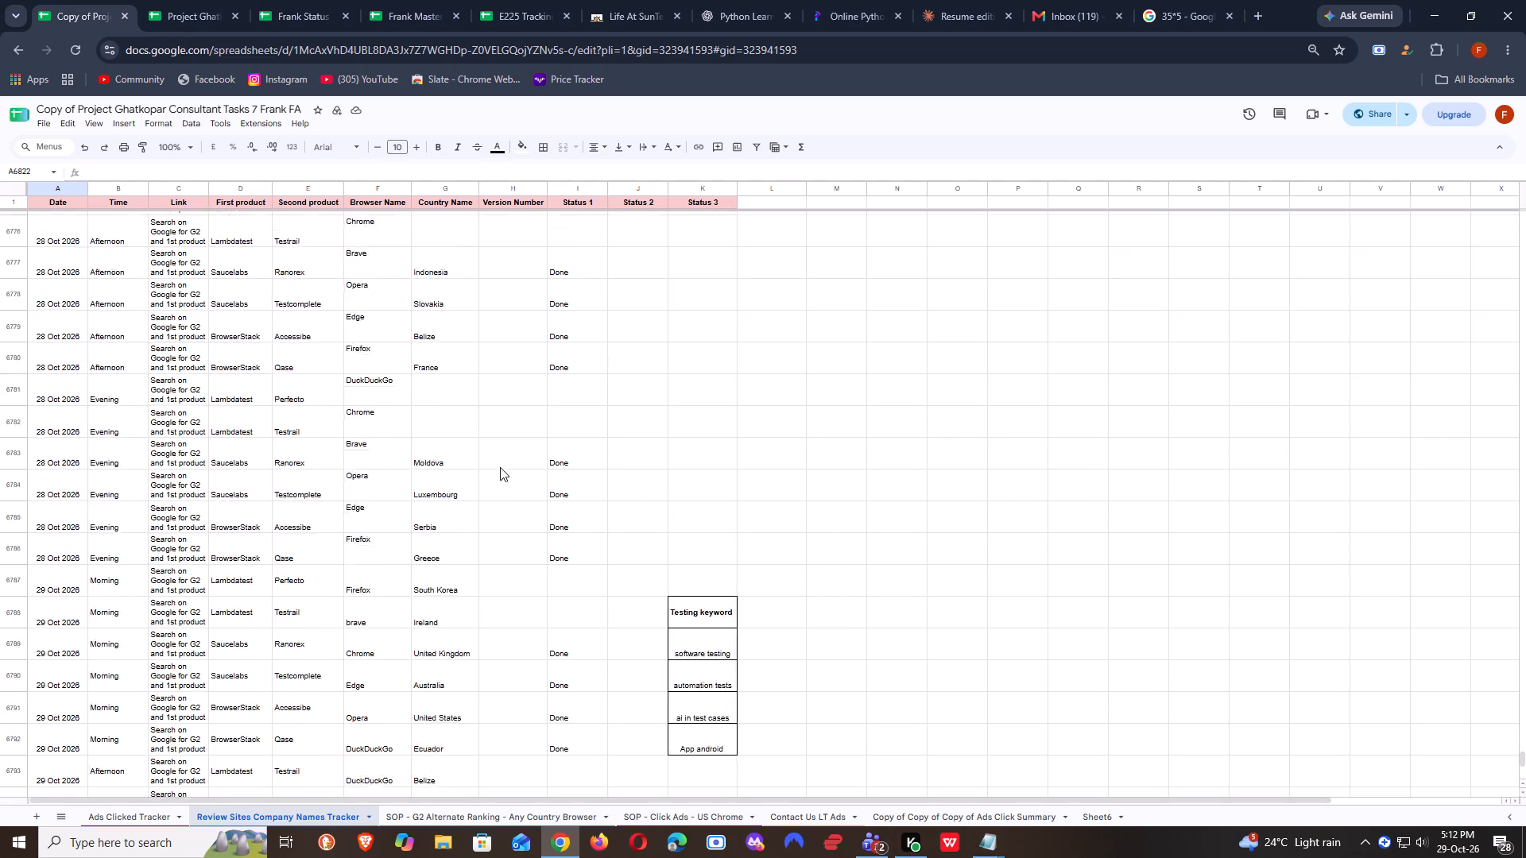
scroll(500, 467, "up", 20)
scroll(500, 467, "up", 1)
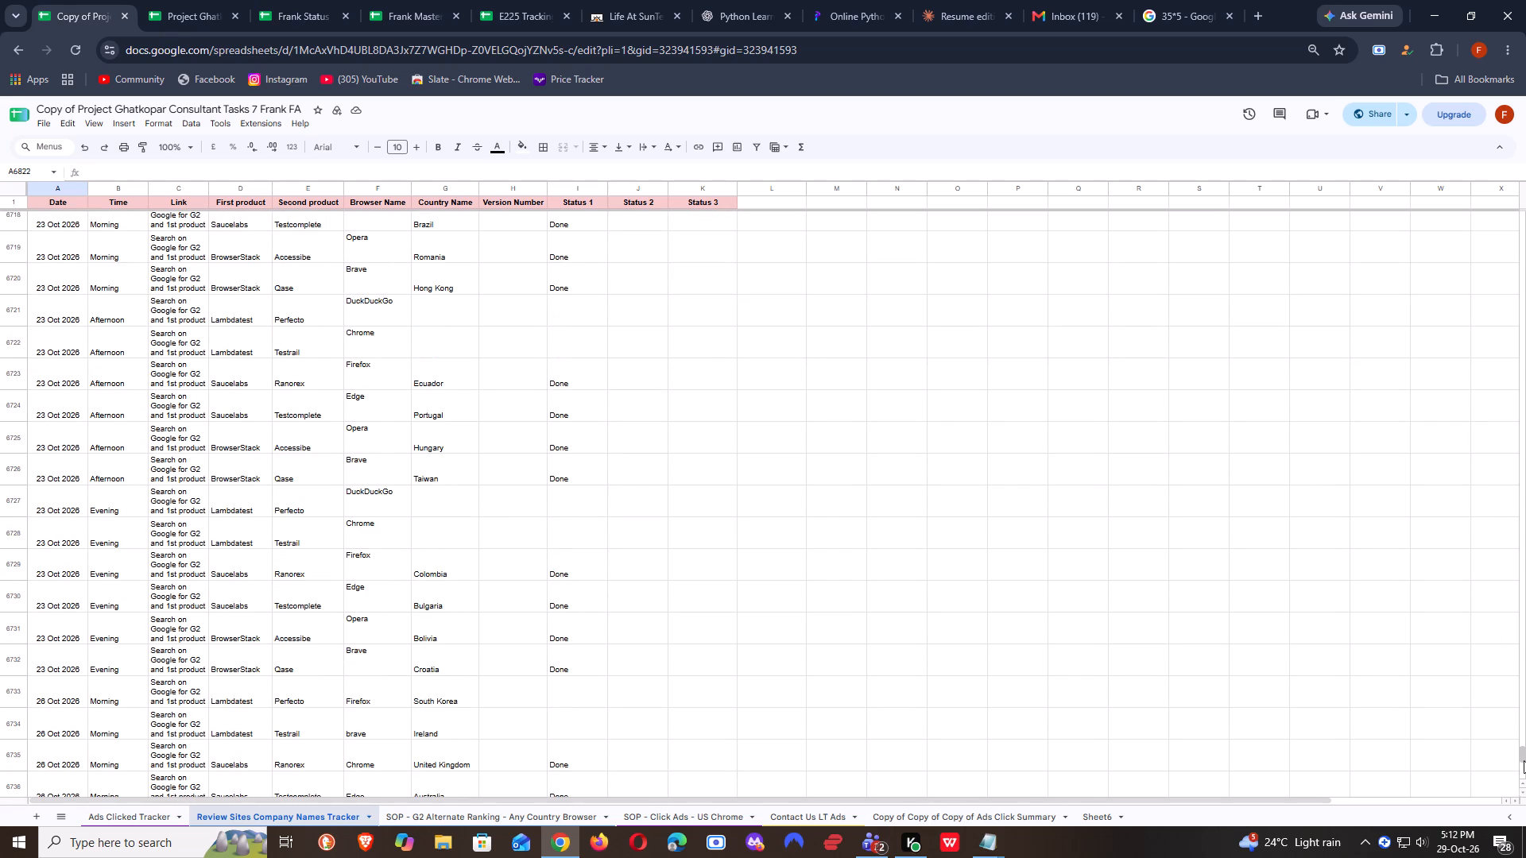
left_click_drag(1525, 759, 1525, 716)
scroll(323, 436, "down", 14)
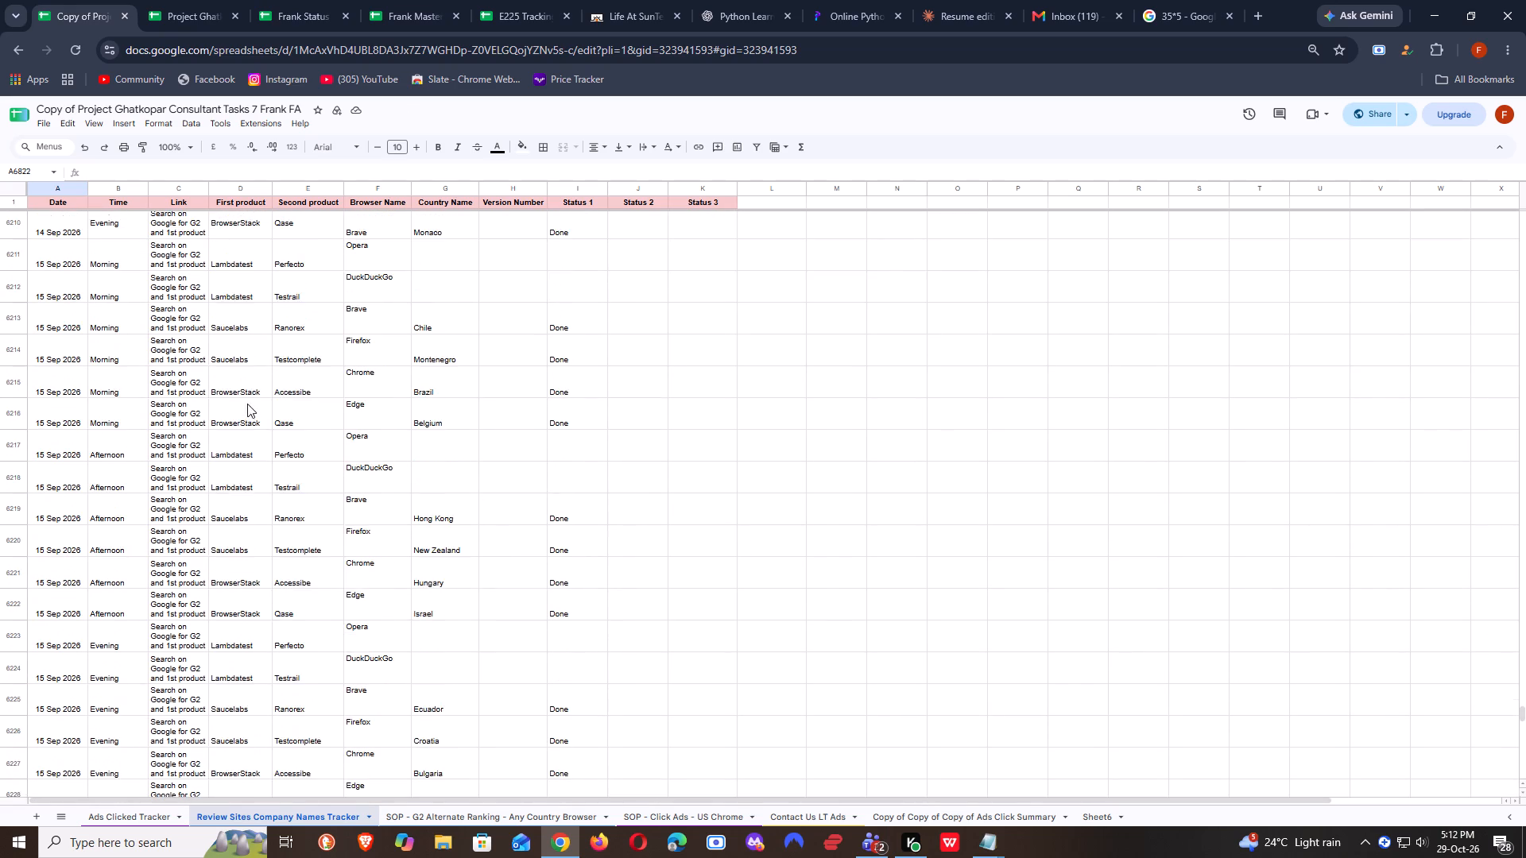
scroll(247, 404, "down", 6)
scroll(104, 380, "up", 1)
scroll(95, 380, "down", 2)
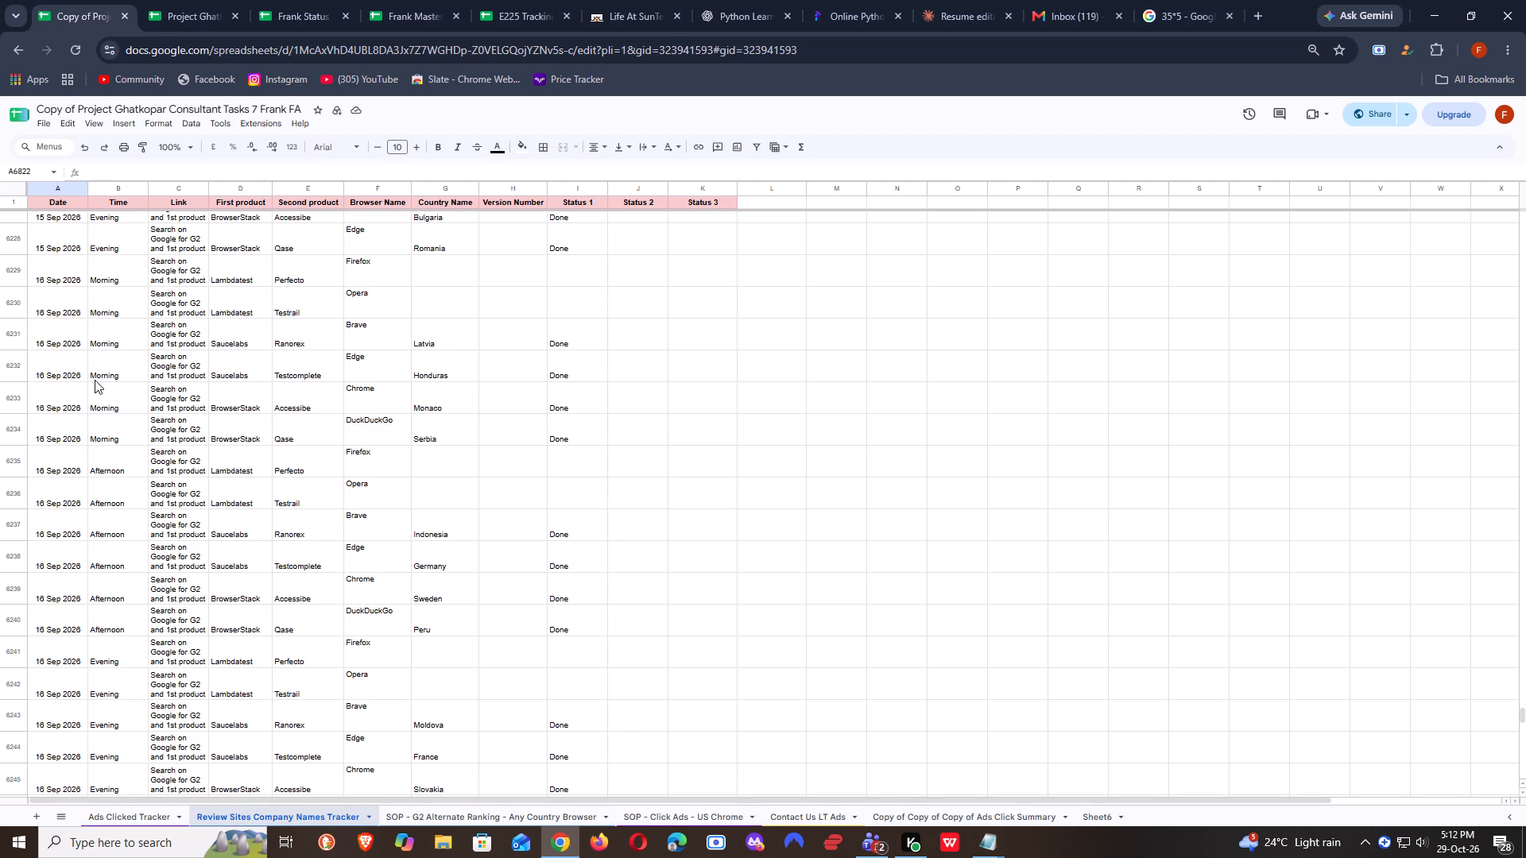
left_click_drag(42, 268, 432, 328)
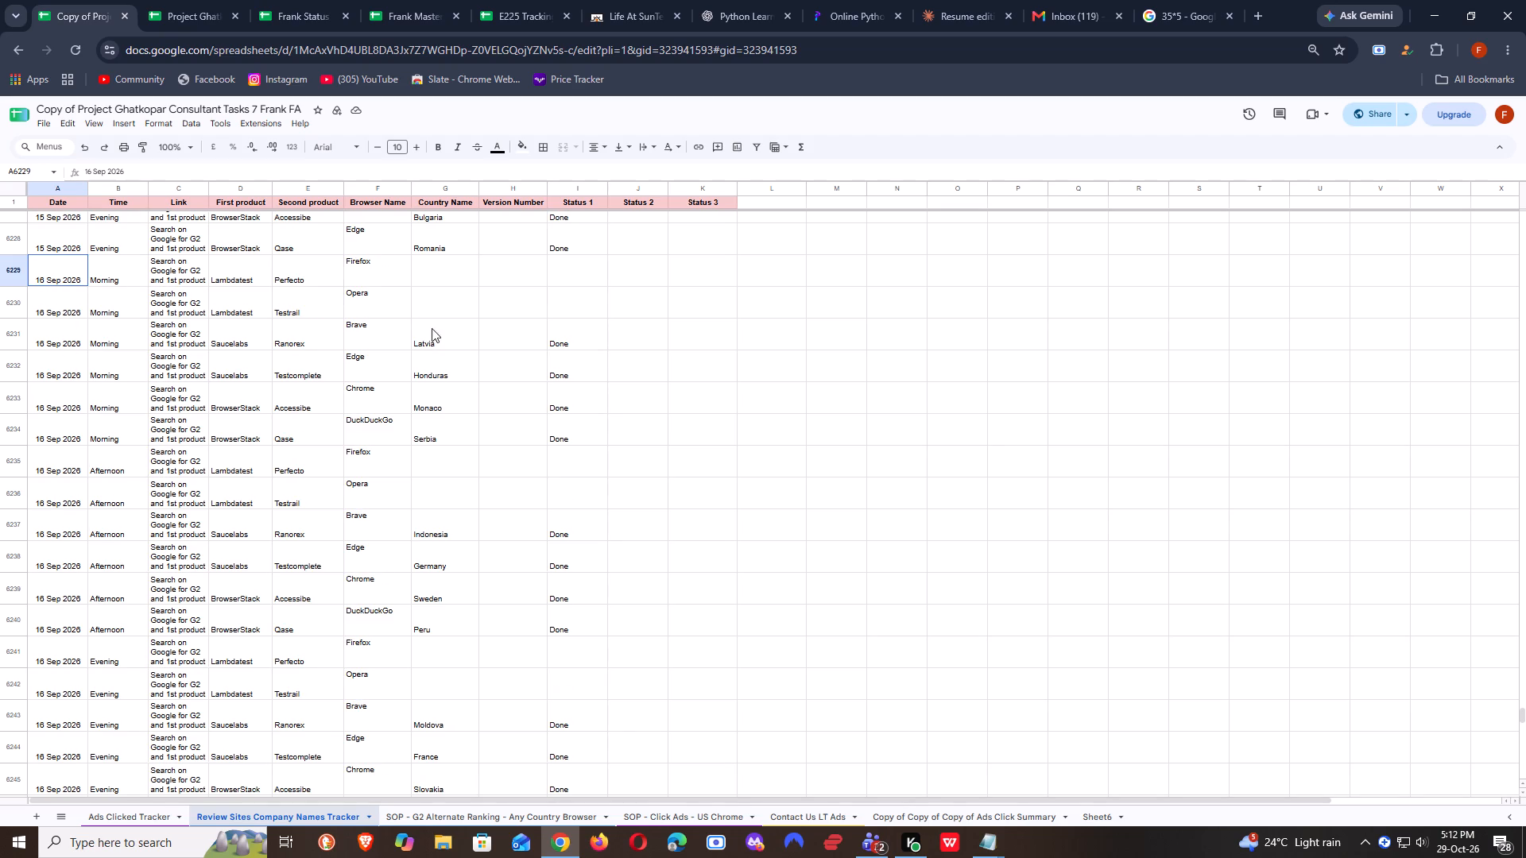
left_click_drag(432, 328, 477, 497)
scroll(498, 446, "down", 4)
key("ctrl+c")
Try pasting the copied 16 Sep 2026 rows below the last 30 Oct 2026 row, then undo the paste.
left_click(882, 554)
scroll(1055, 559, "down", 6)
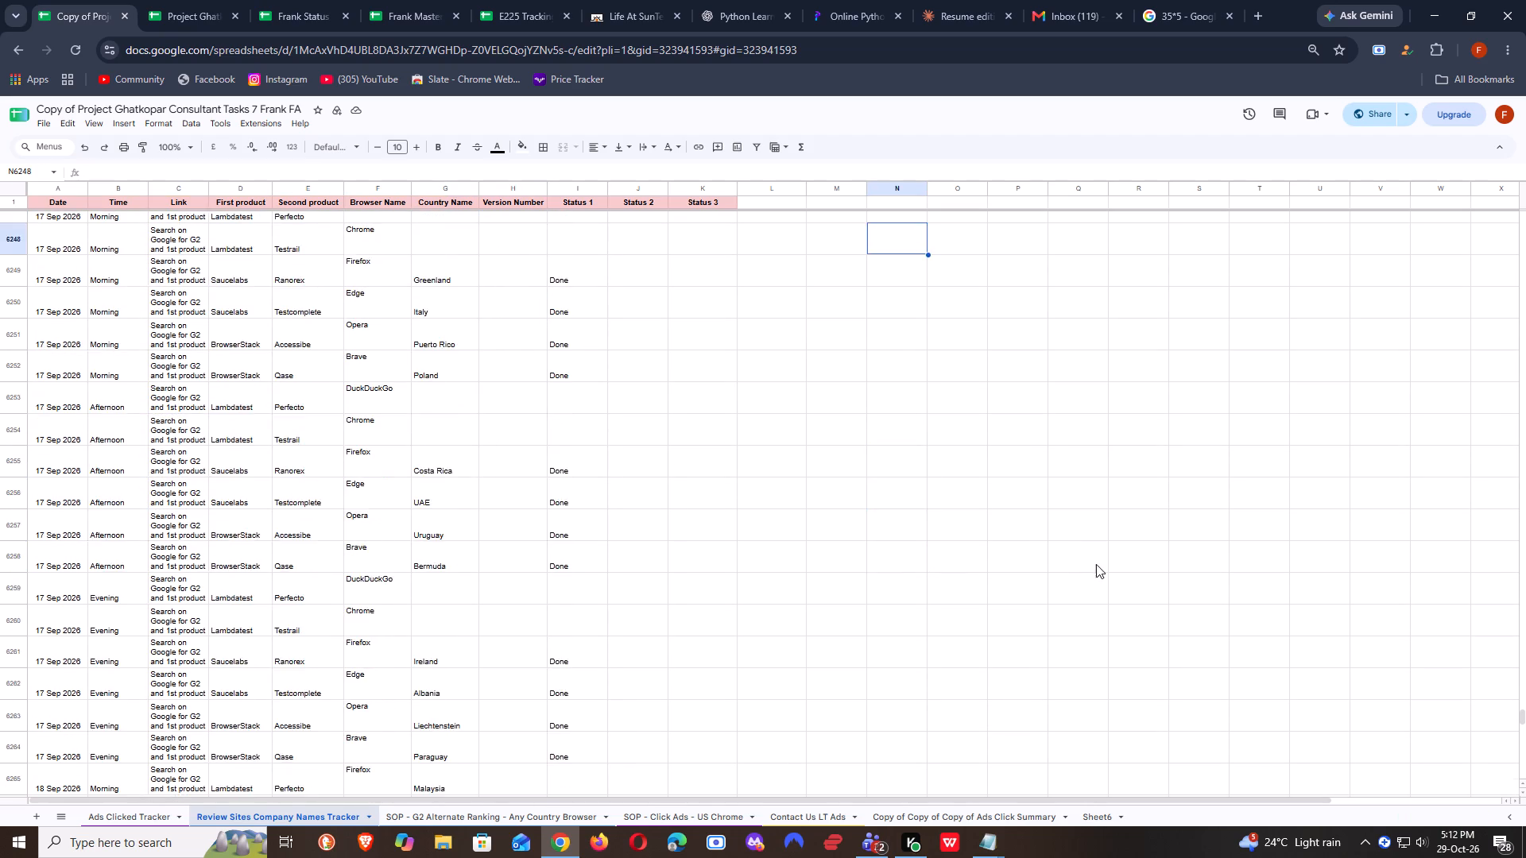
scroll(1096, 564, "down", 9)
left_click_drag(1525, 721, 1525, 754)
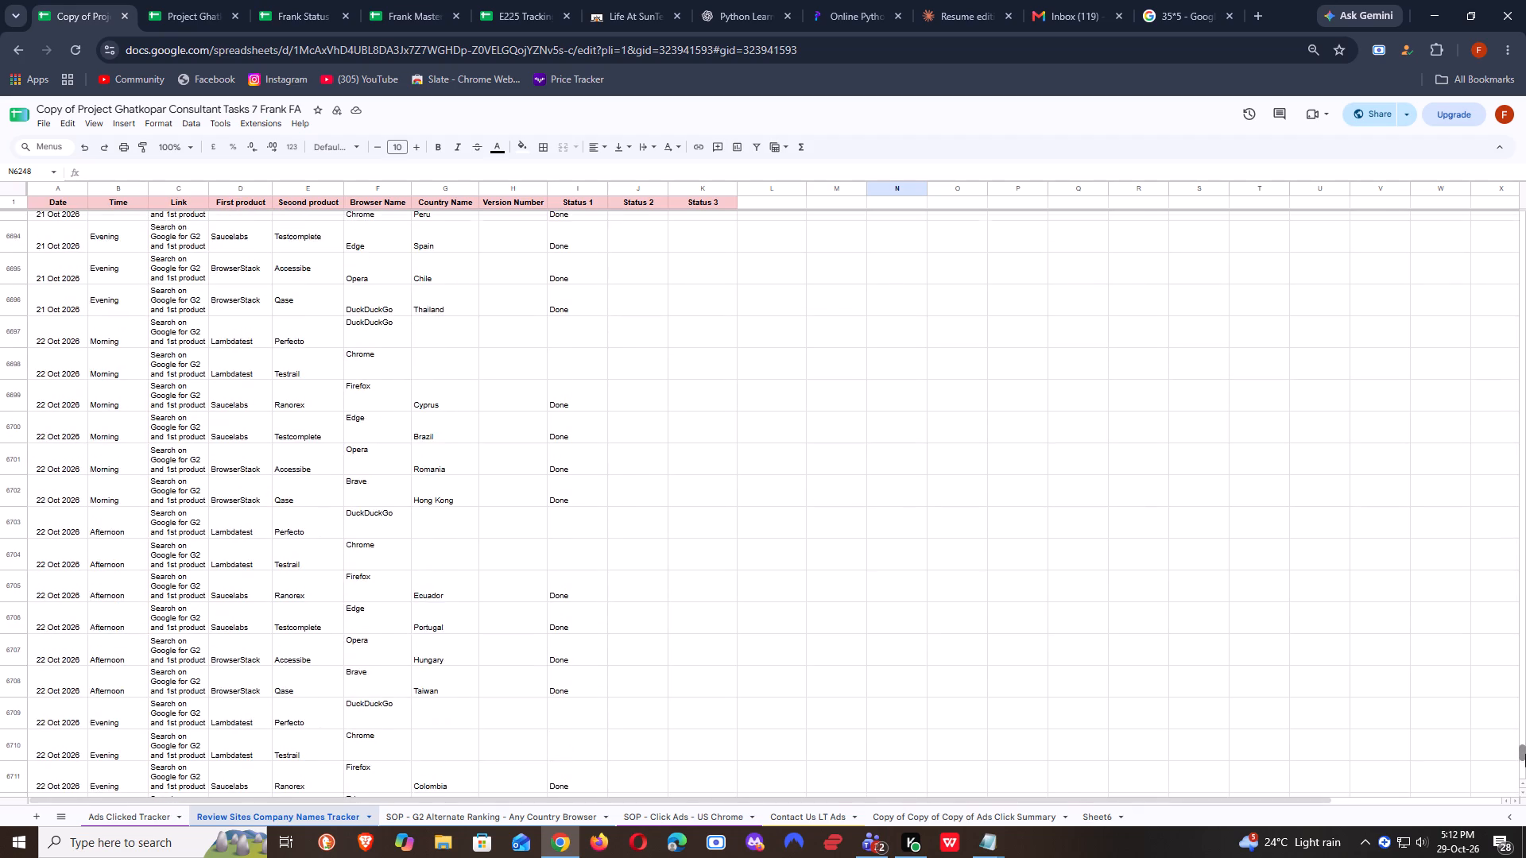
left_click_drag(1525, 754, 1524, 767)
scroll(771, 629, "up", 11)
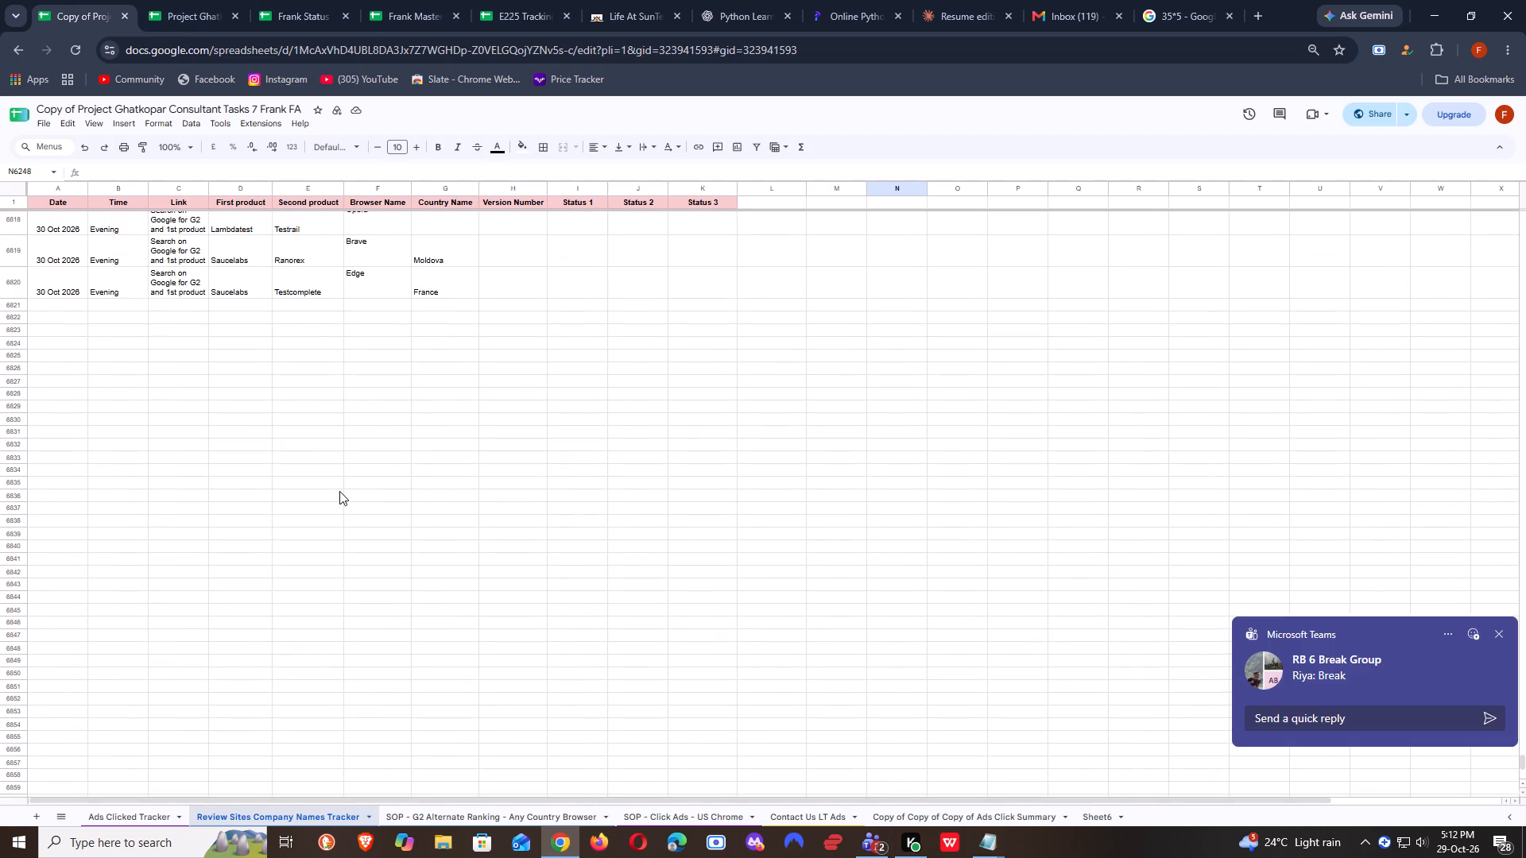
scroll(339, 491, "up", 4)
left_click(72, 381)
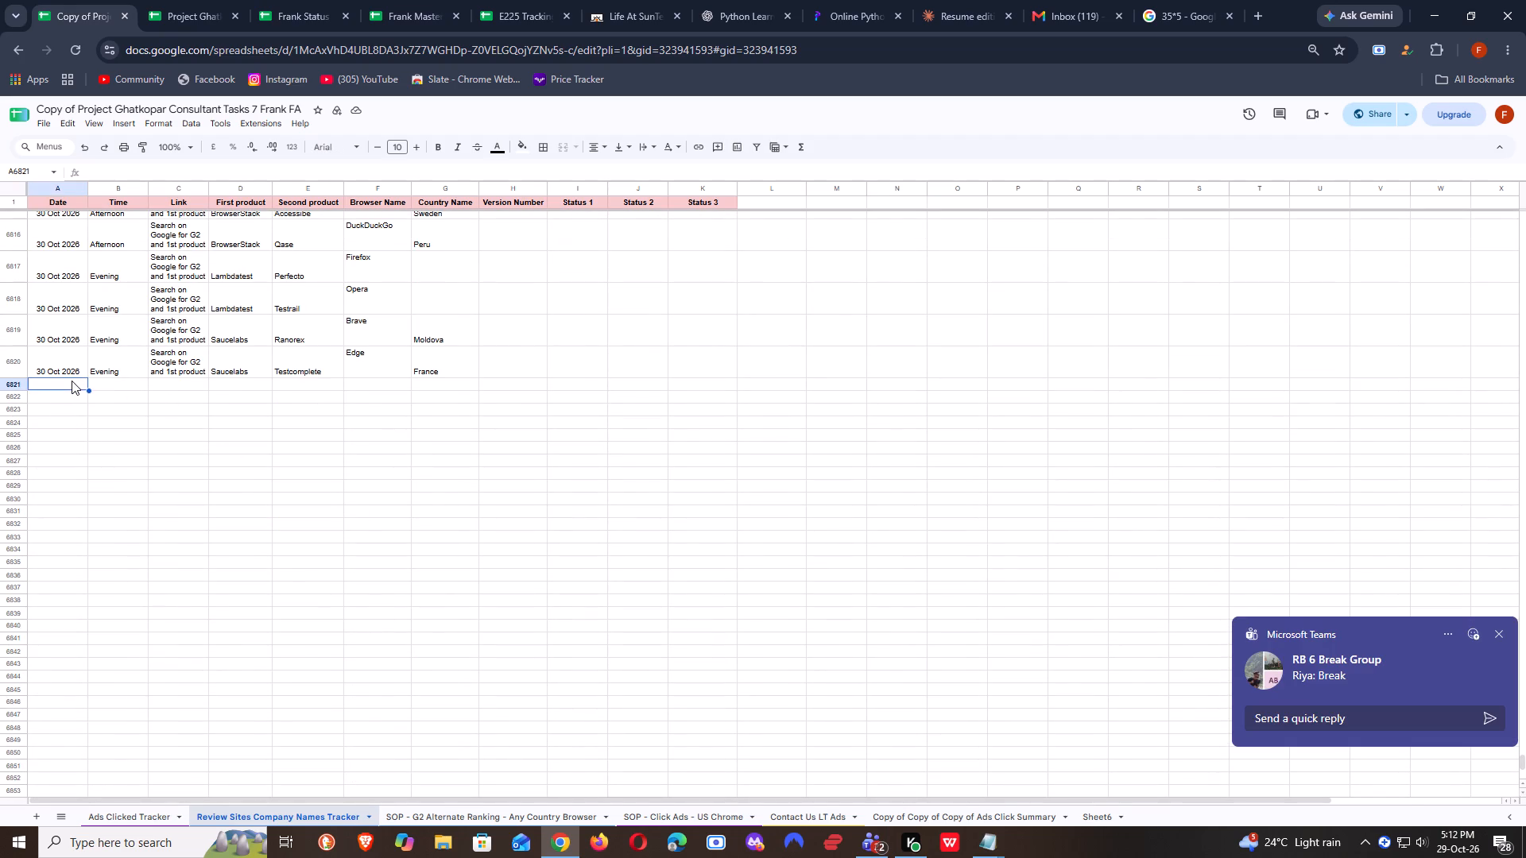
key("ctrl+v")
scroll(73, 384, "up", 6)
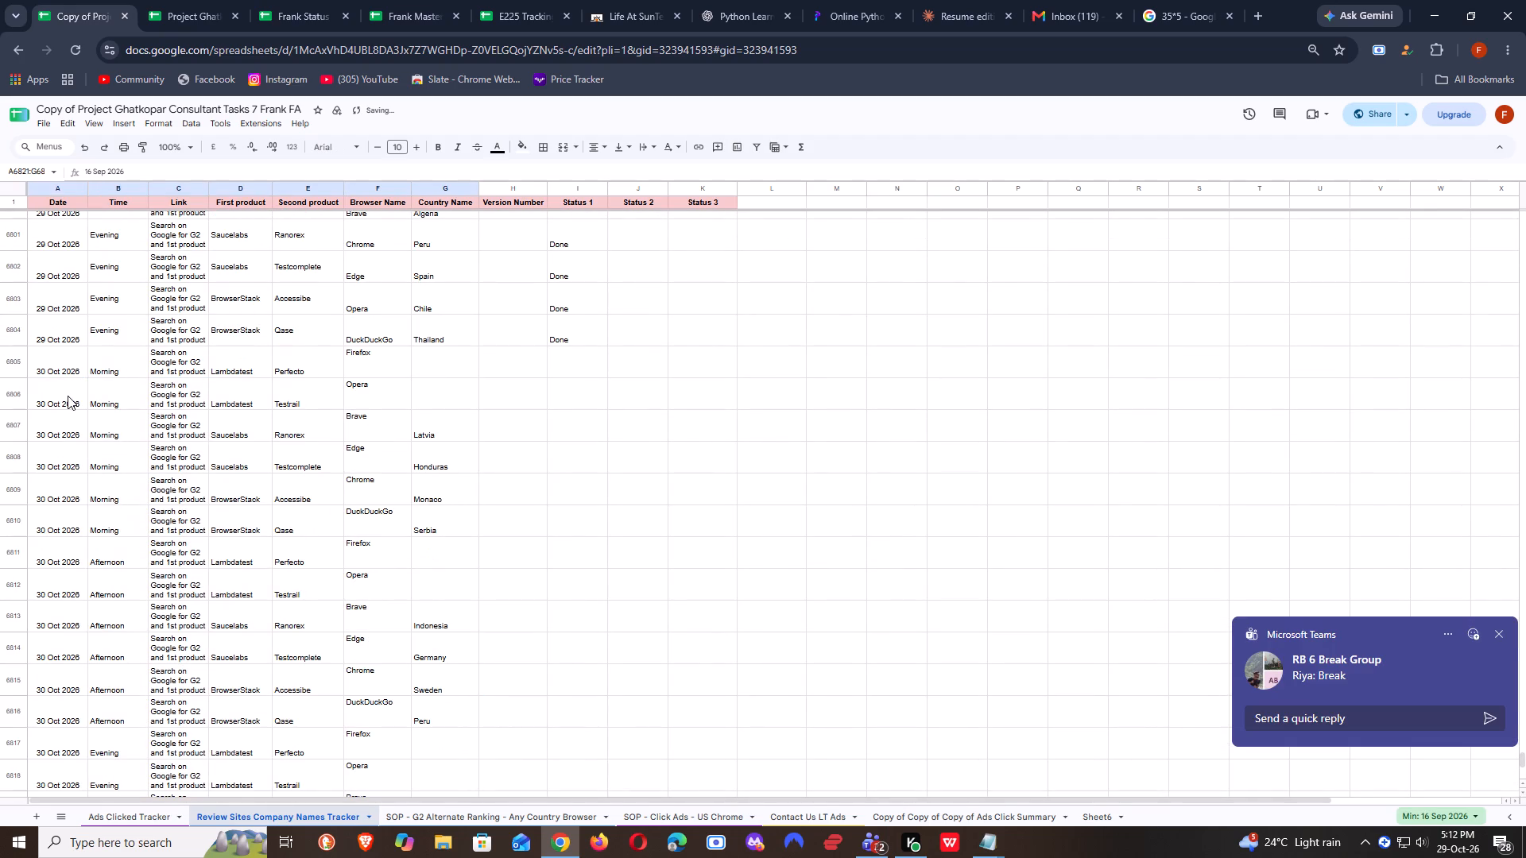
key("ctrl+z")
Paste the copied 16 Sep 2026 rows over the 30 Oct 2026 block, starting at its first morning row, 6805.
scroll(68, 396, "down", 3)
scroll(68, 396, "up", 1)
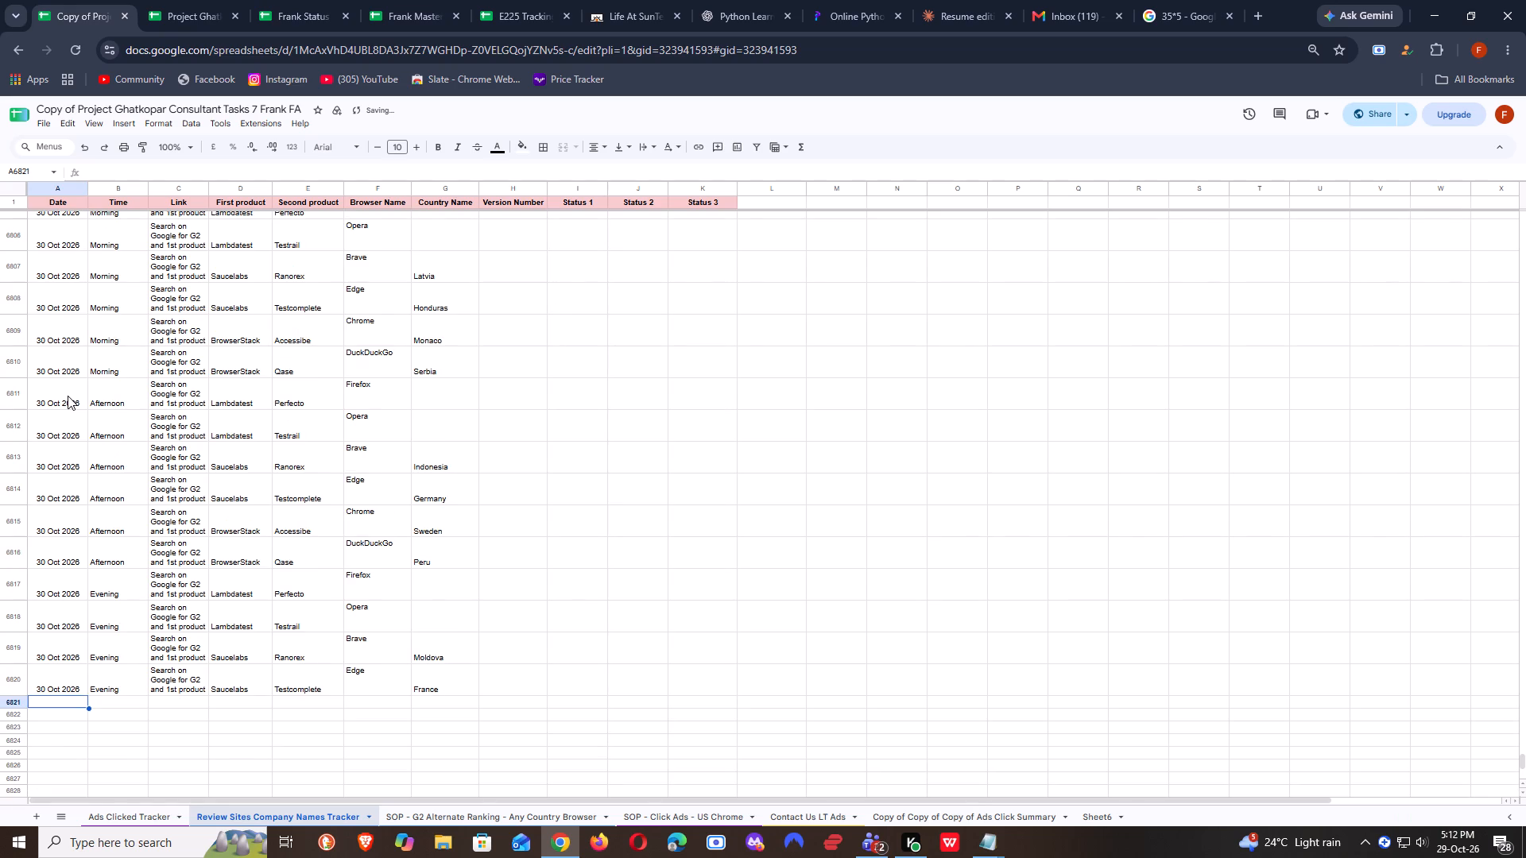
scroll(52, 284, "up", 1)
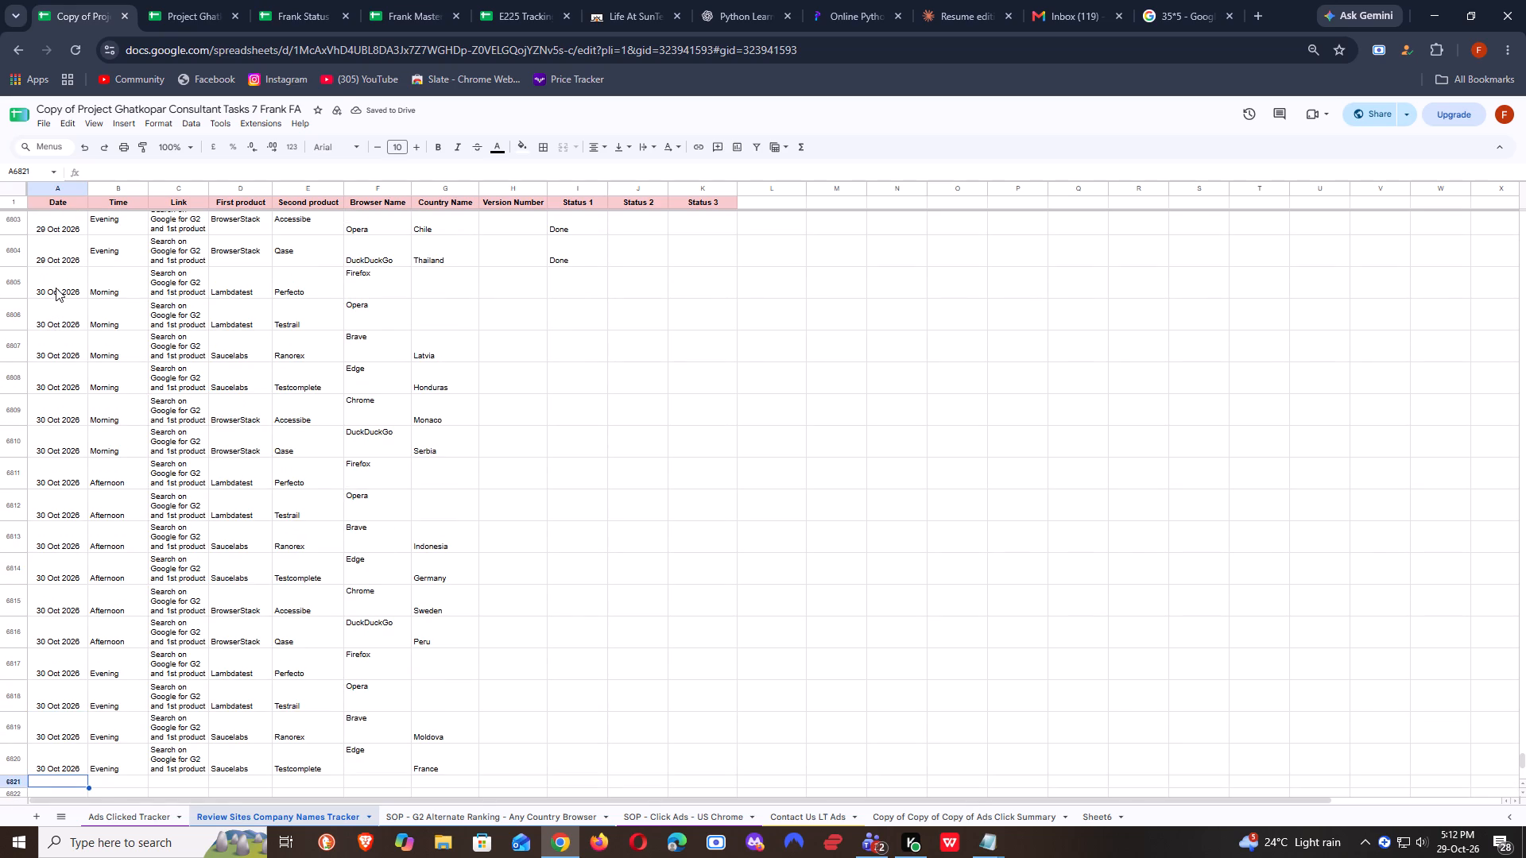
left_click(56, 288)
key("ctrl+v")
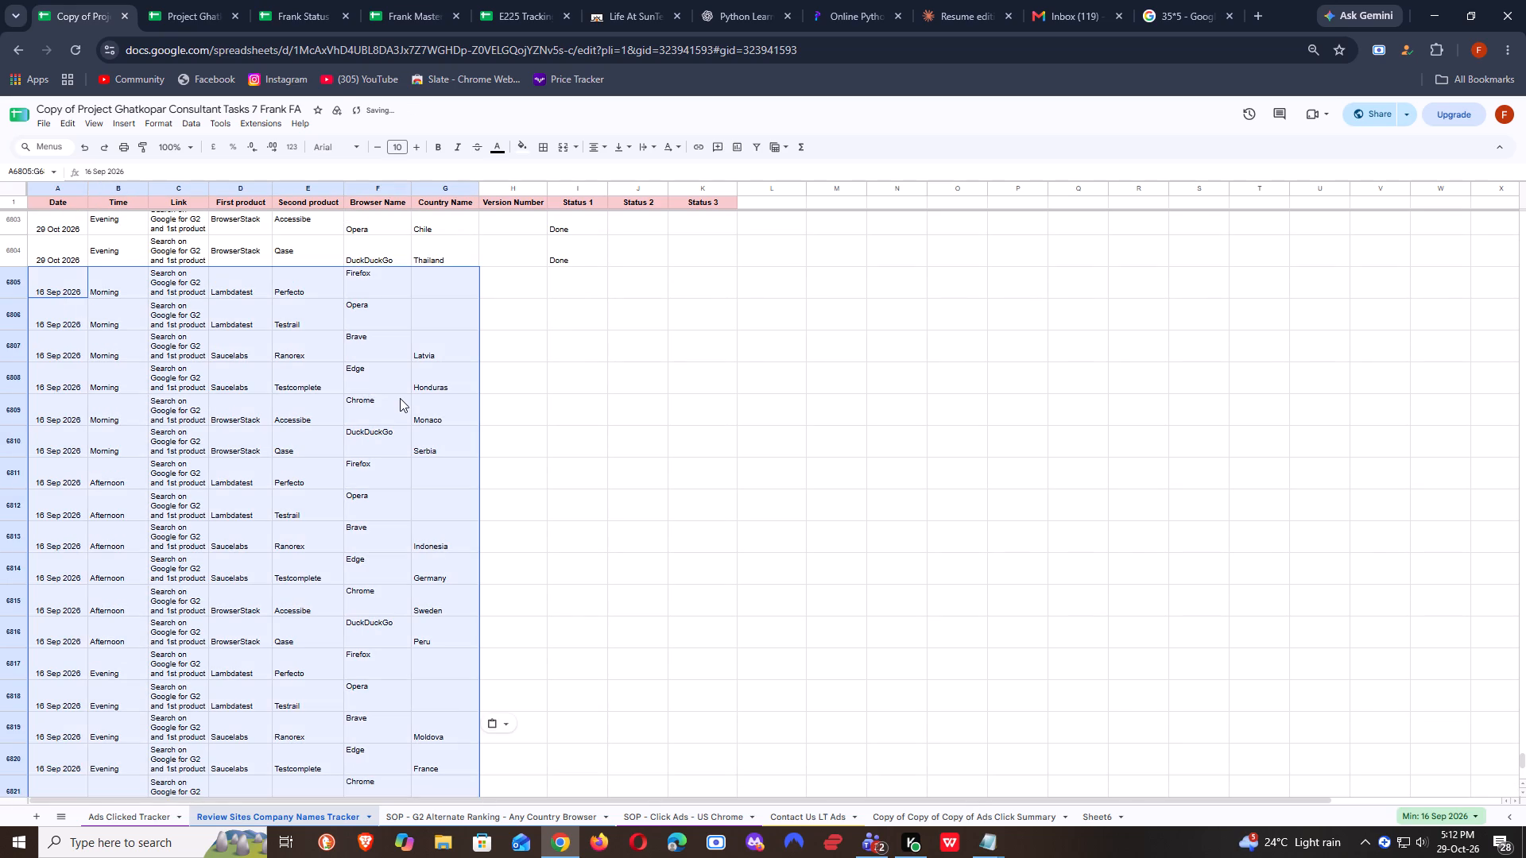
scroll(400, 398, "down", 3)
scroll(400, 398, "up", 1)
left_click(644, 415)
scroll(364, 415, "up", 3)
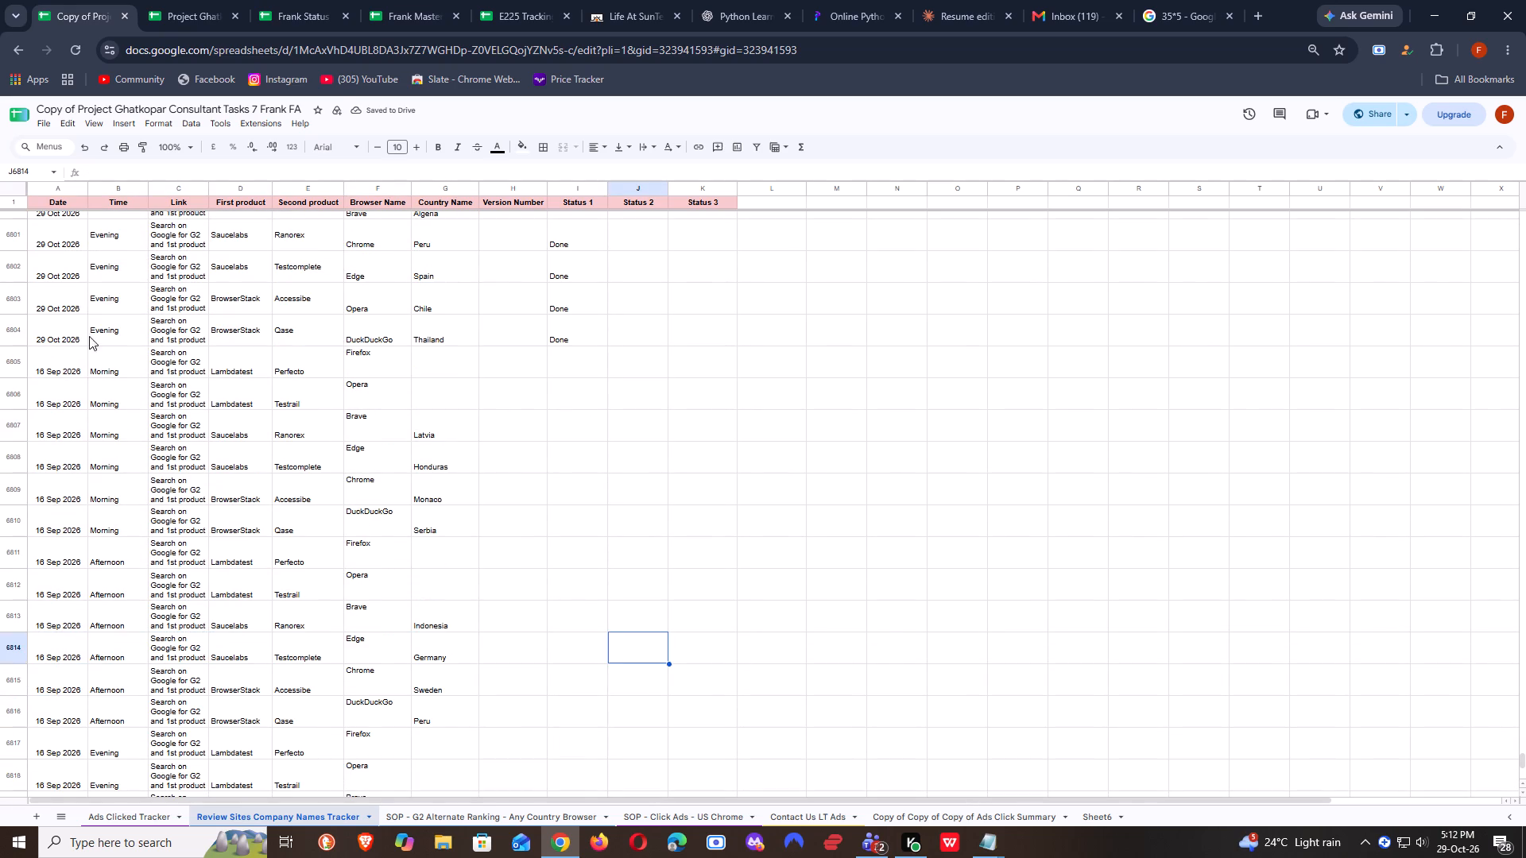
Fill the last 29 Oct 2026 date down one row so the first pasted row is dated 30 Oct 2026.
left_click(50, 334)
left_click(85, 346)
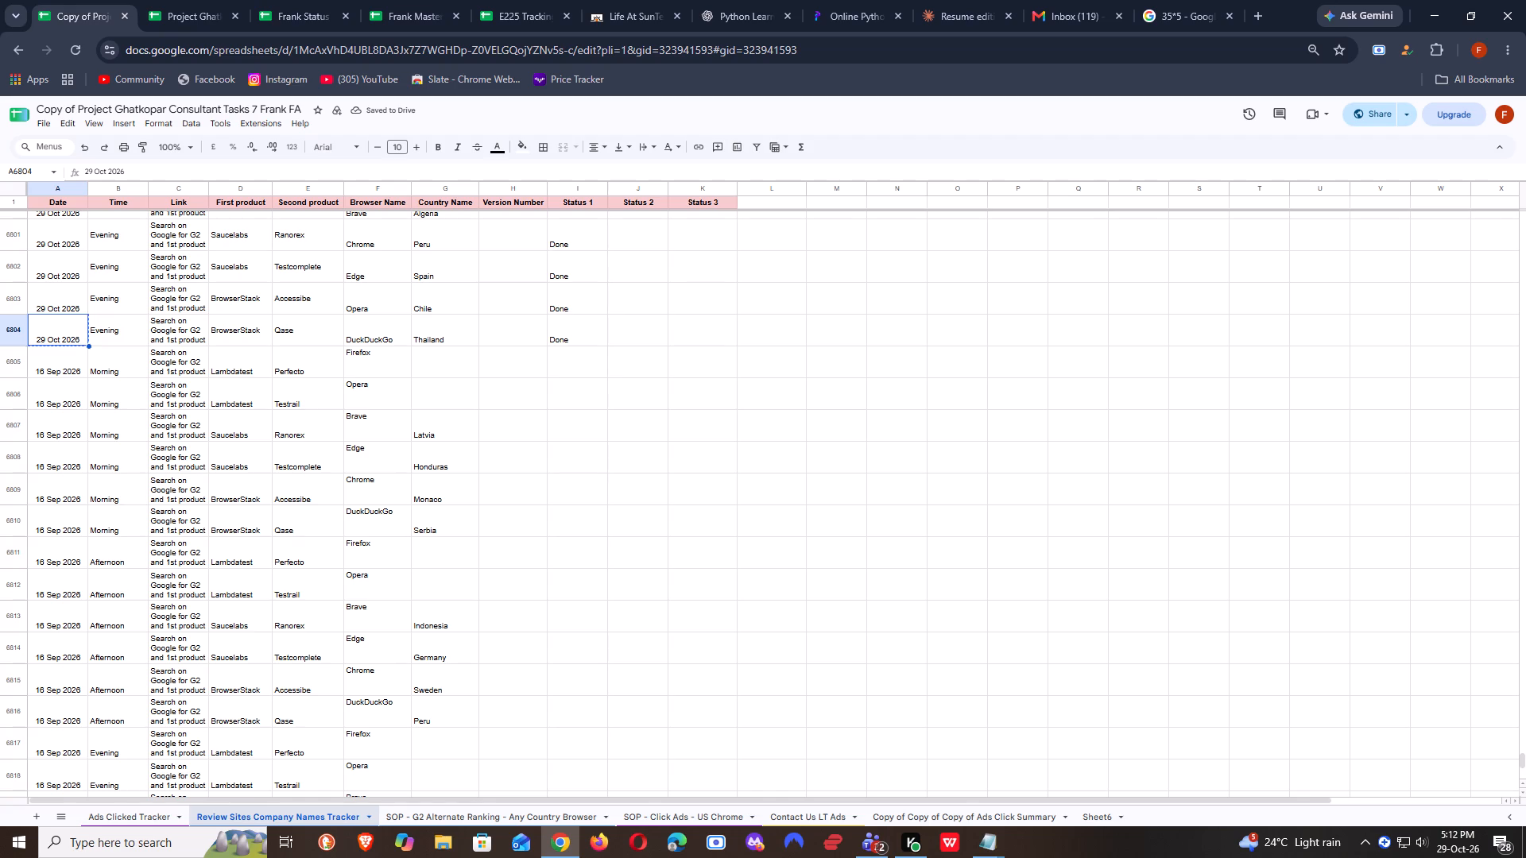
left_click_drag(89, 346, 79, 360)
left_click(78, 360)
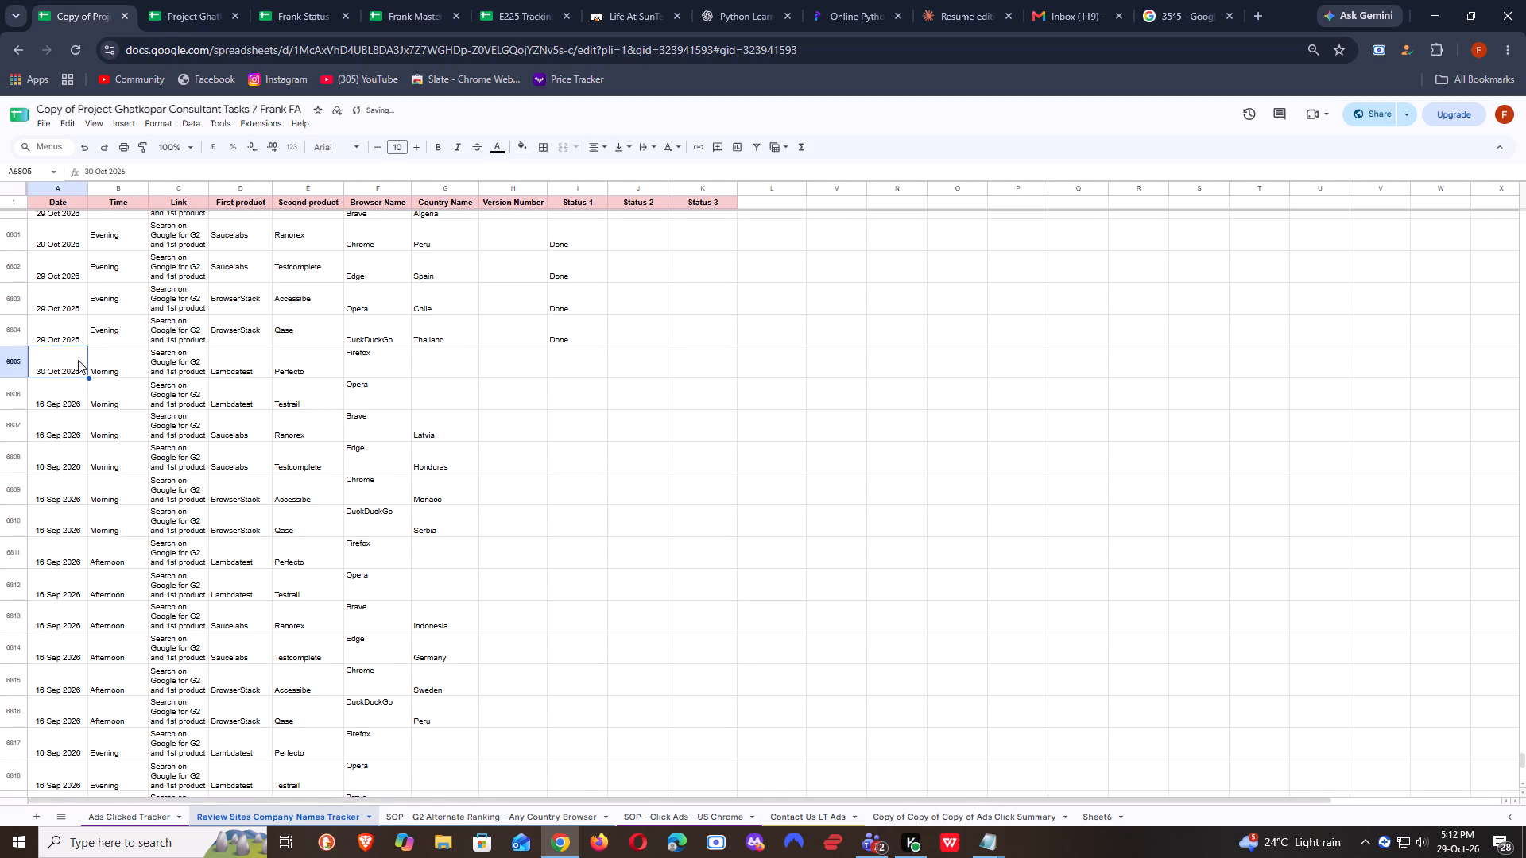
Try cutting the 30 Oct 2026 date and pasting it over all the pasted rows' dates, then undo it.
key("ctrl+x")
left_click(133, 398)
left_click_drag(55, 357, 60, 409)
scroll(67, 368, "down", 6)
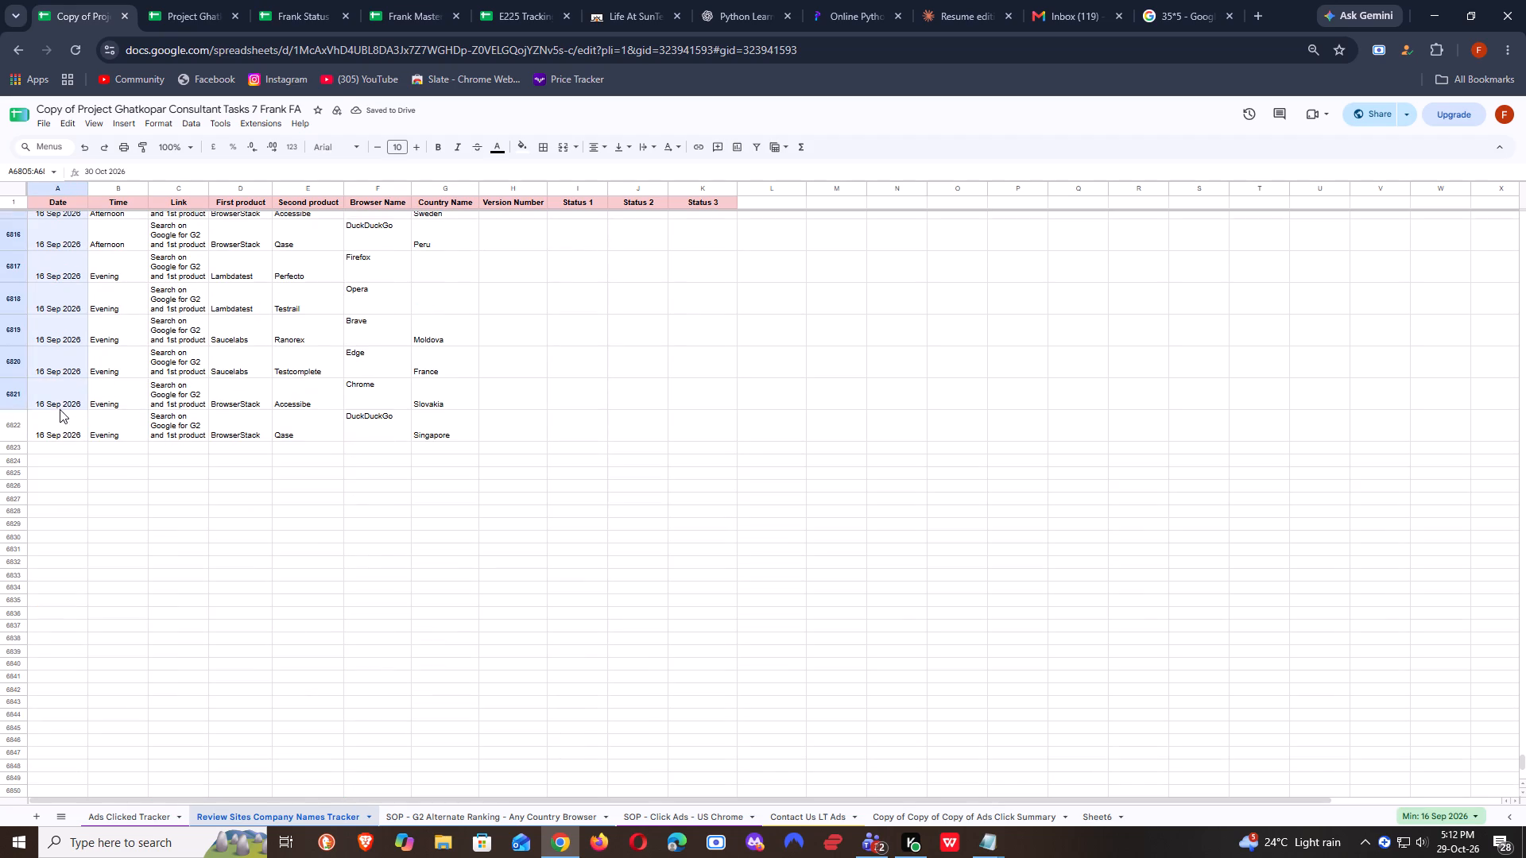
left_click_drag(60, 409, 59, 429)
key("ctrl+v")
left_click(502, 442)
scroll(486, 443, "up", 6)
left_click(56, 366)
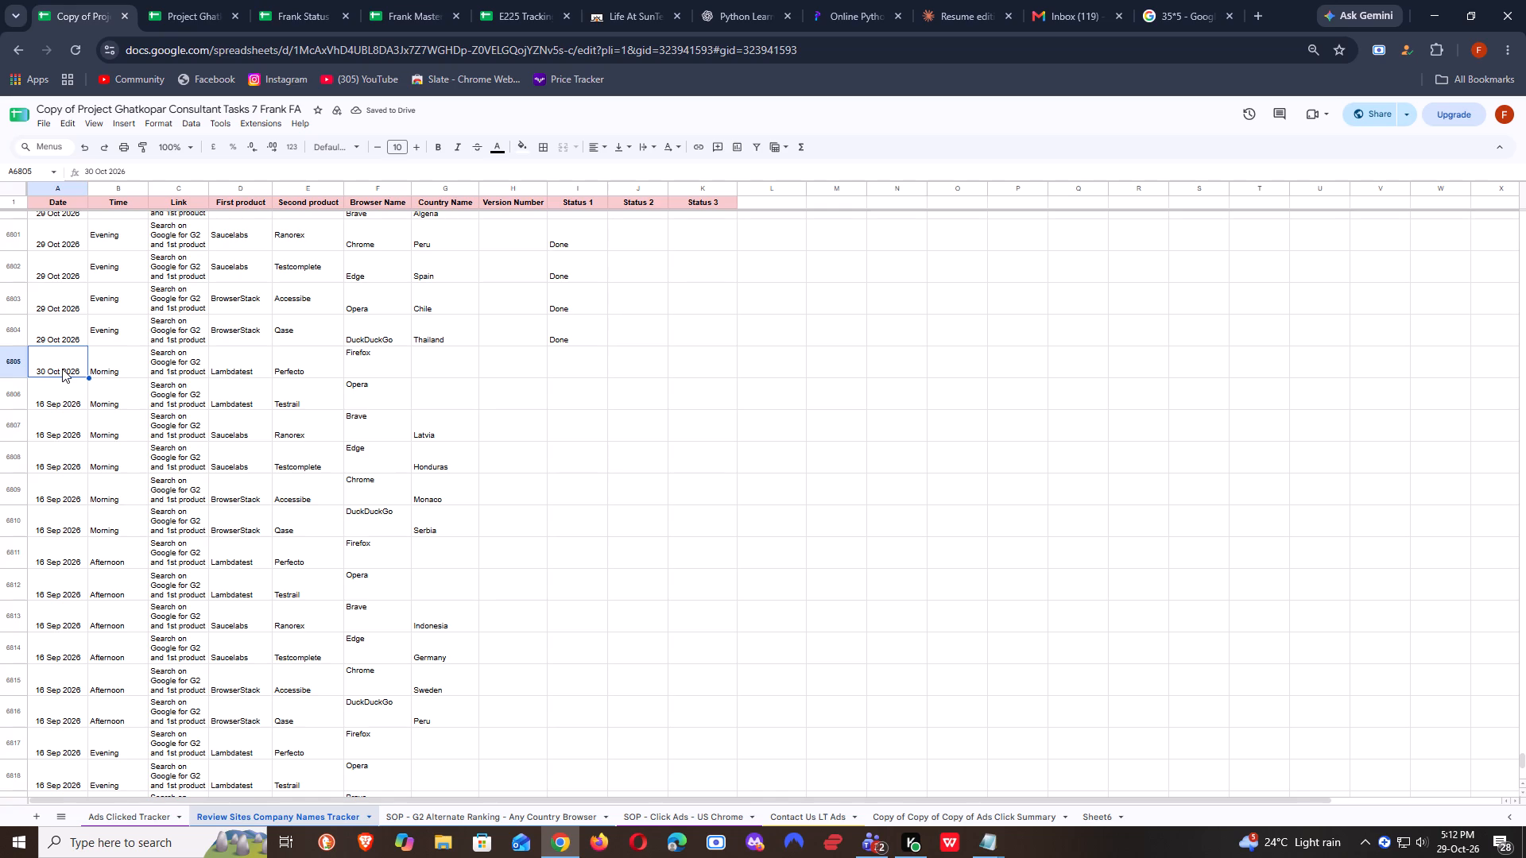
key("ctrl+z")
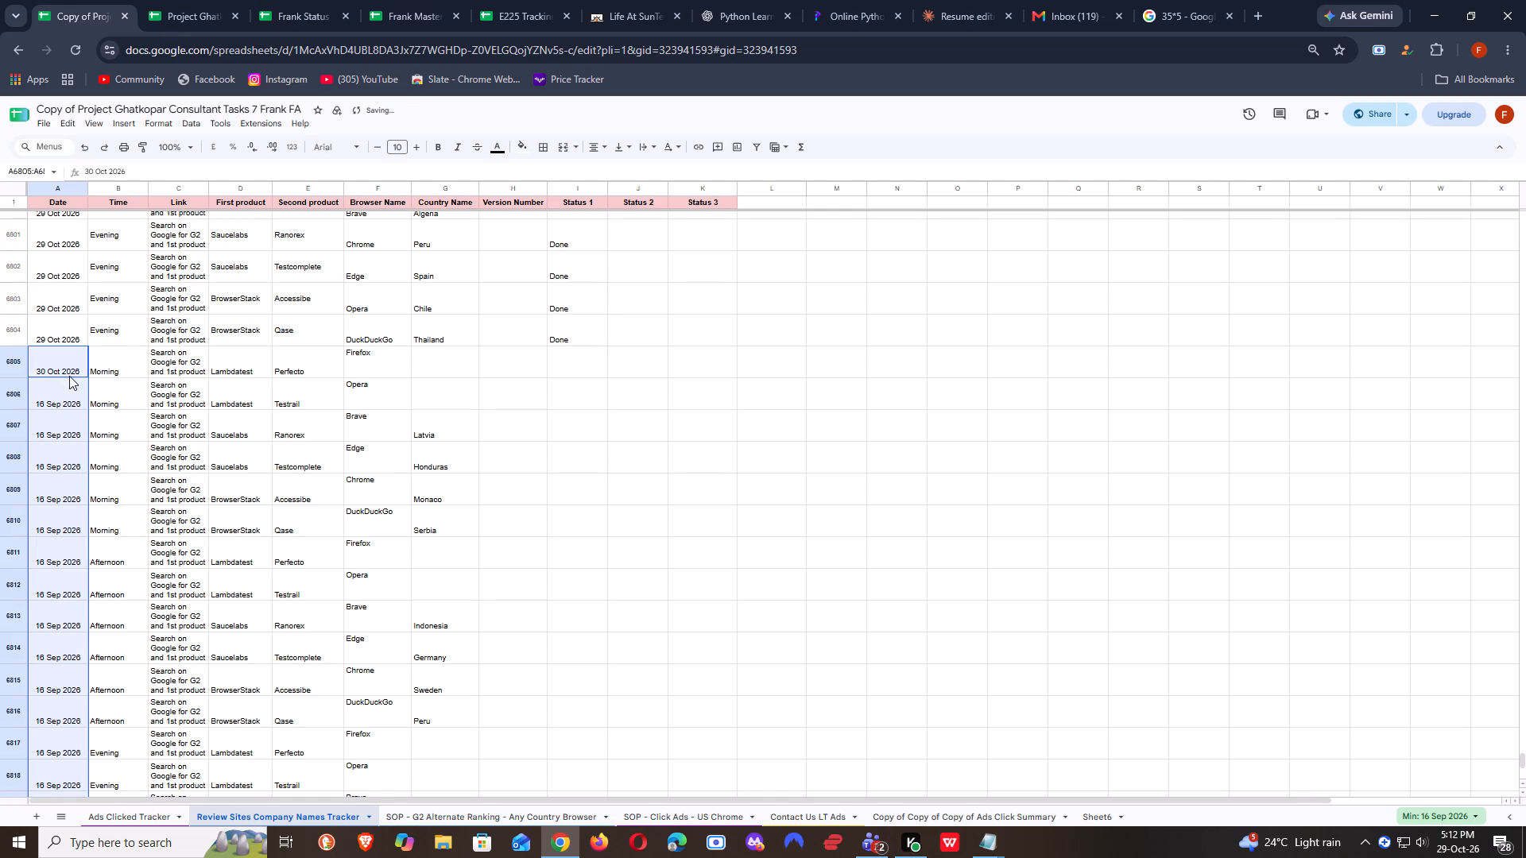
Copy the 30 Oct 2026 date from row 6805 to the Date cells of all pasted rows through 6822.
key("ctrl+c")
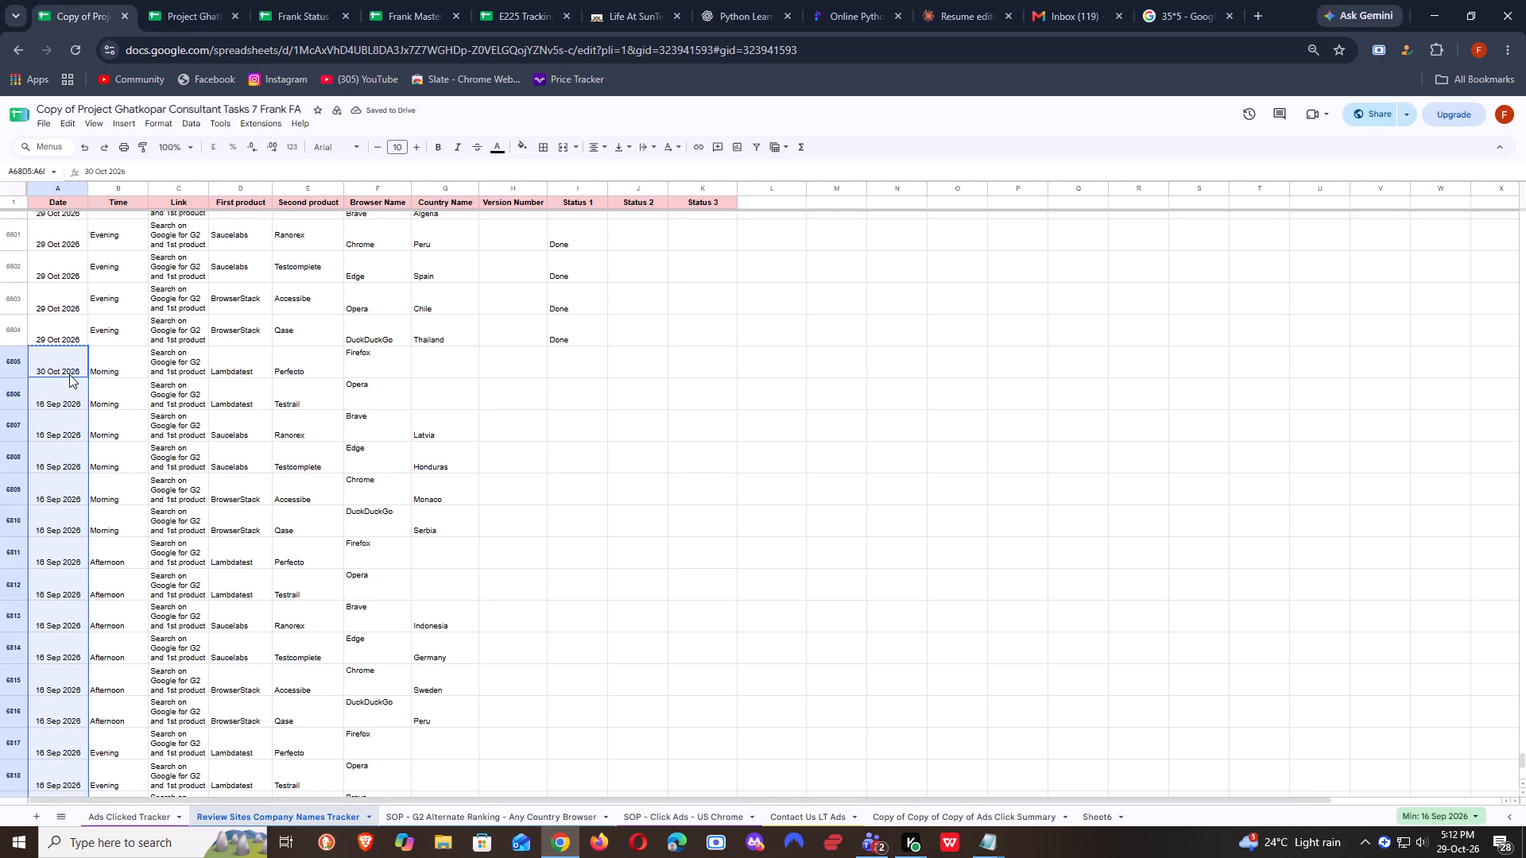
left_click(65, 369)
key("ctrl+c")
left_click(100, 424)
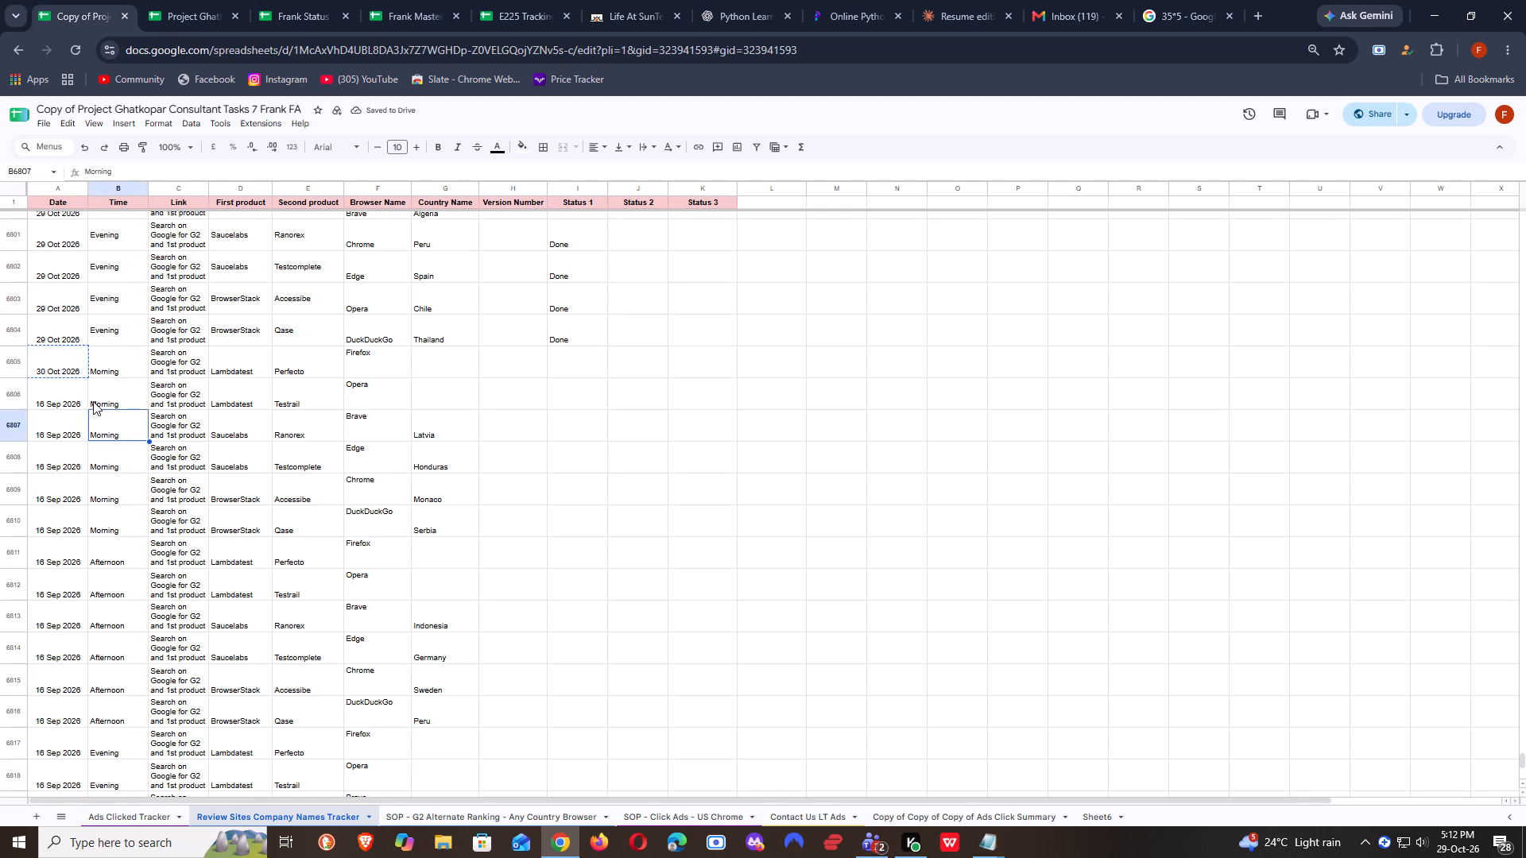
left_click_drag(64, 365, 61, 598)
scroll(65, 509, "down", 4)
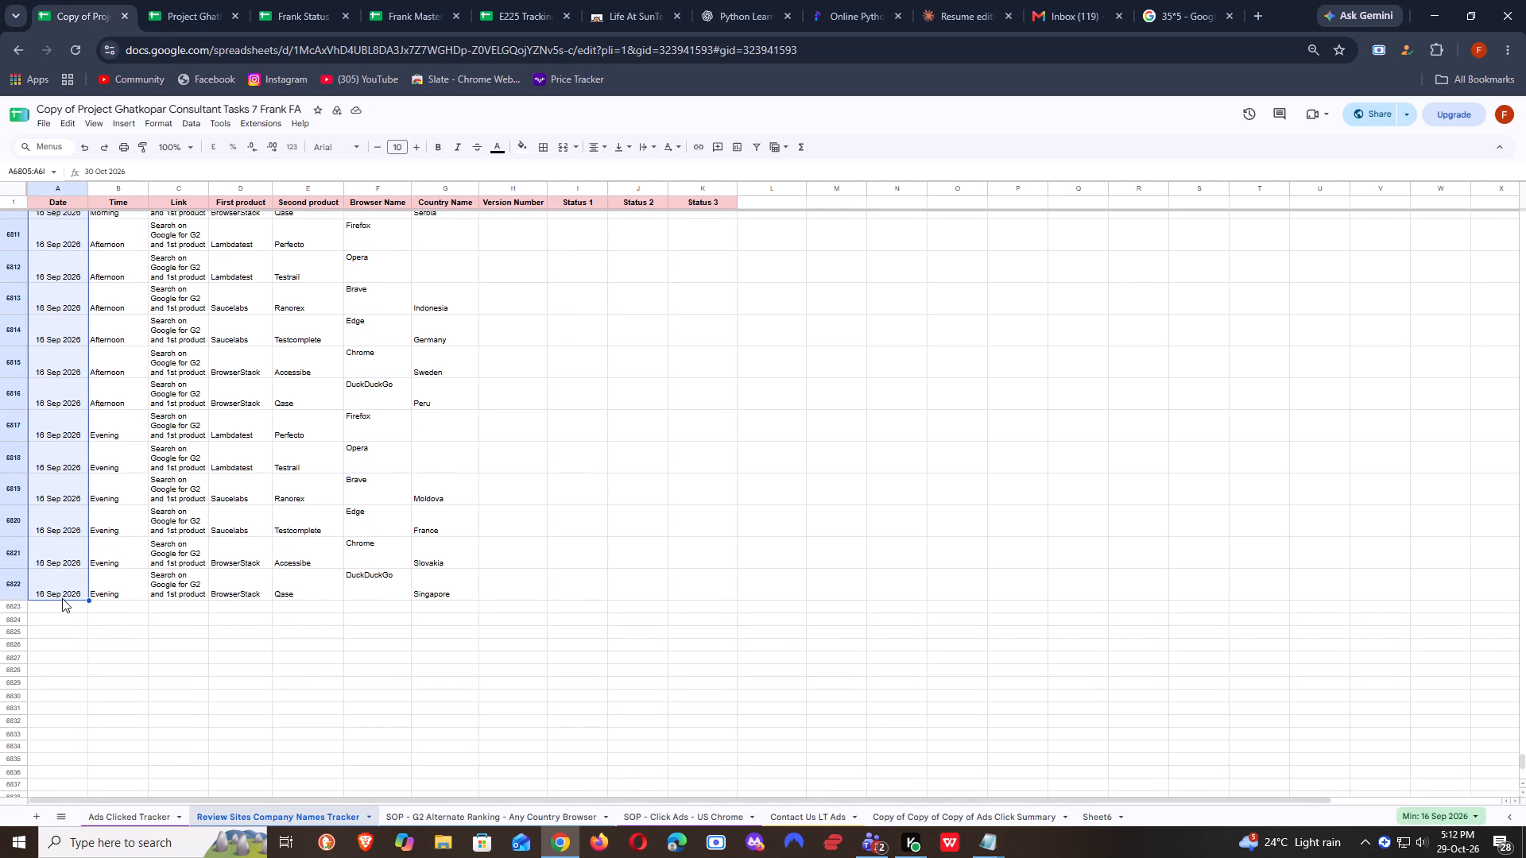
key("ctrl+v")
left_click(202, 629)
scroll(0, 337, "up", 2)
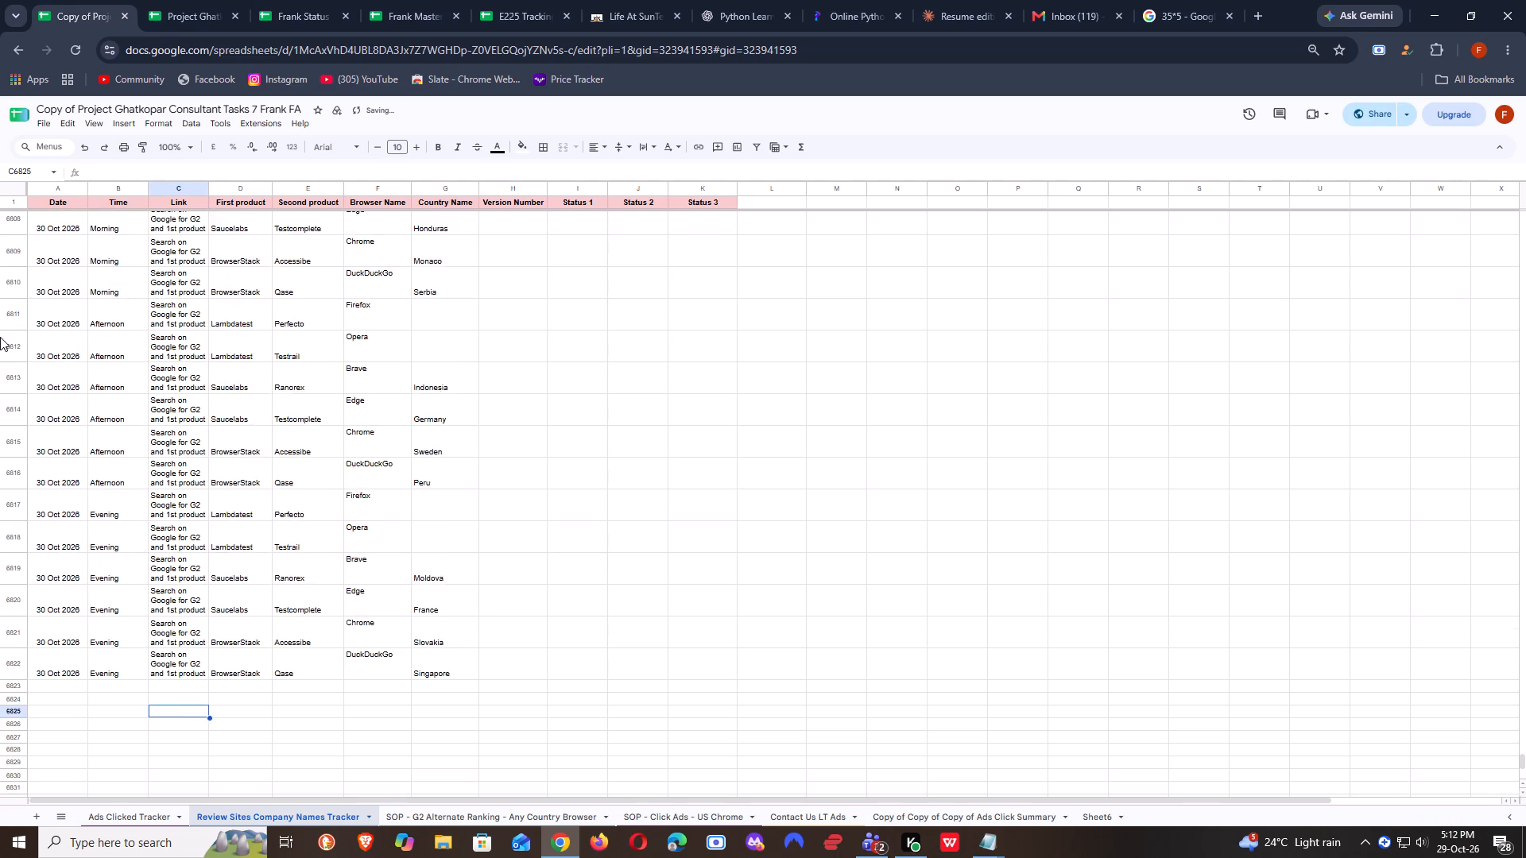
Review the rebuilt 30 Oct 2026 block row by row, from its first morning entry through its last evening entry.
scroll(32, 315, "up", 2)
left_click(46, 370)
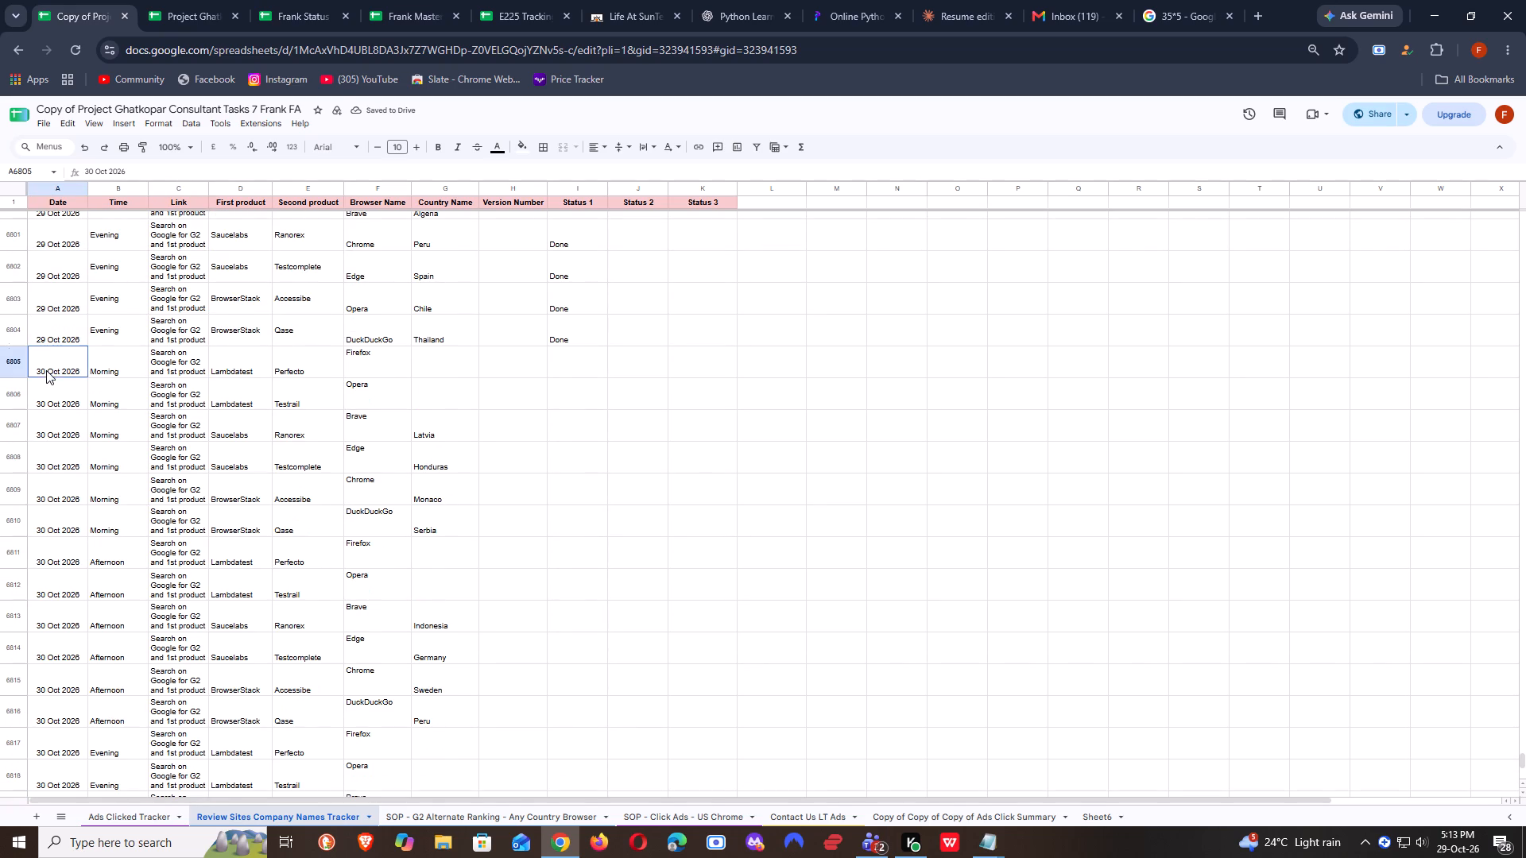
key("Down")
key("Down")
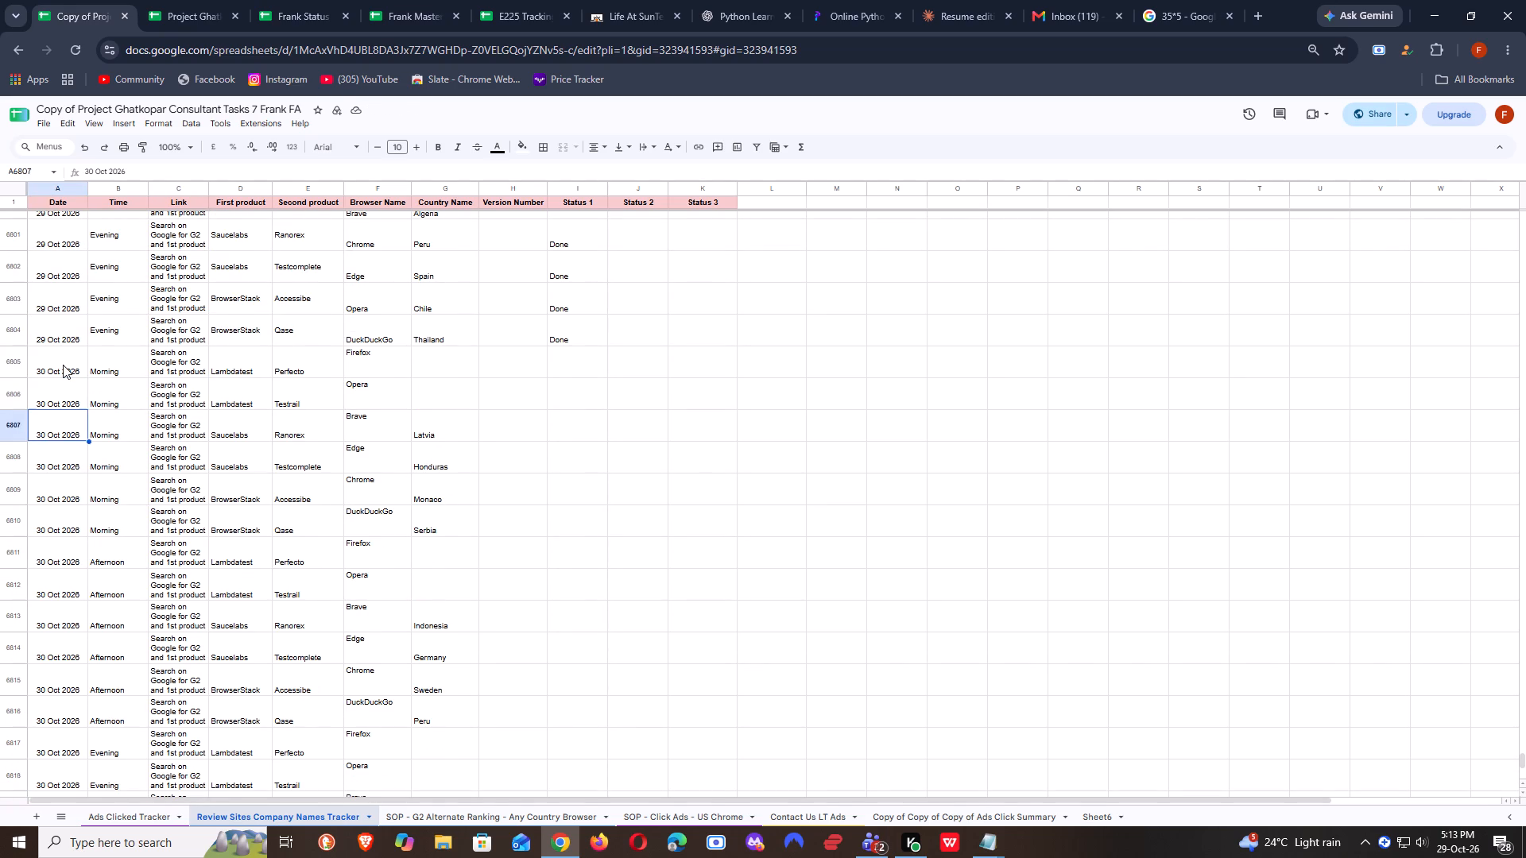
key("Down")
key("Down")
key("Down")
key("Down")
key("Down")
key("Down")
key("Down")
key("Down")
key("Down")
key("Down")
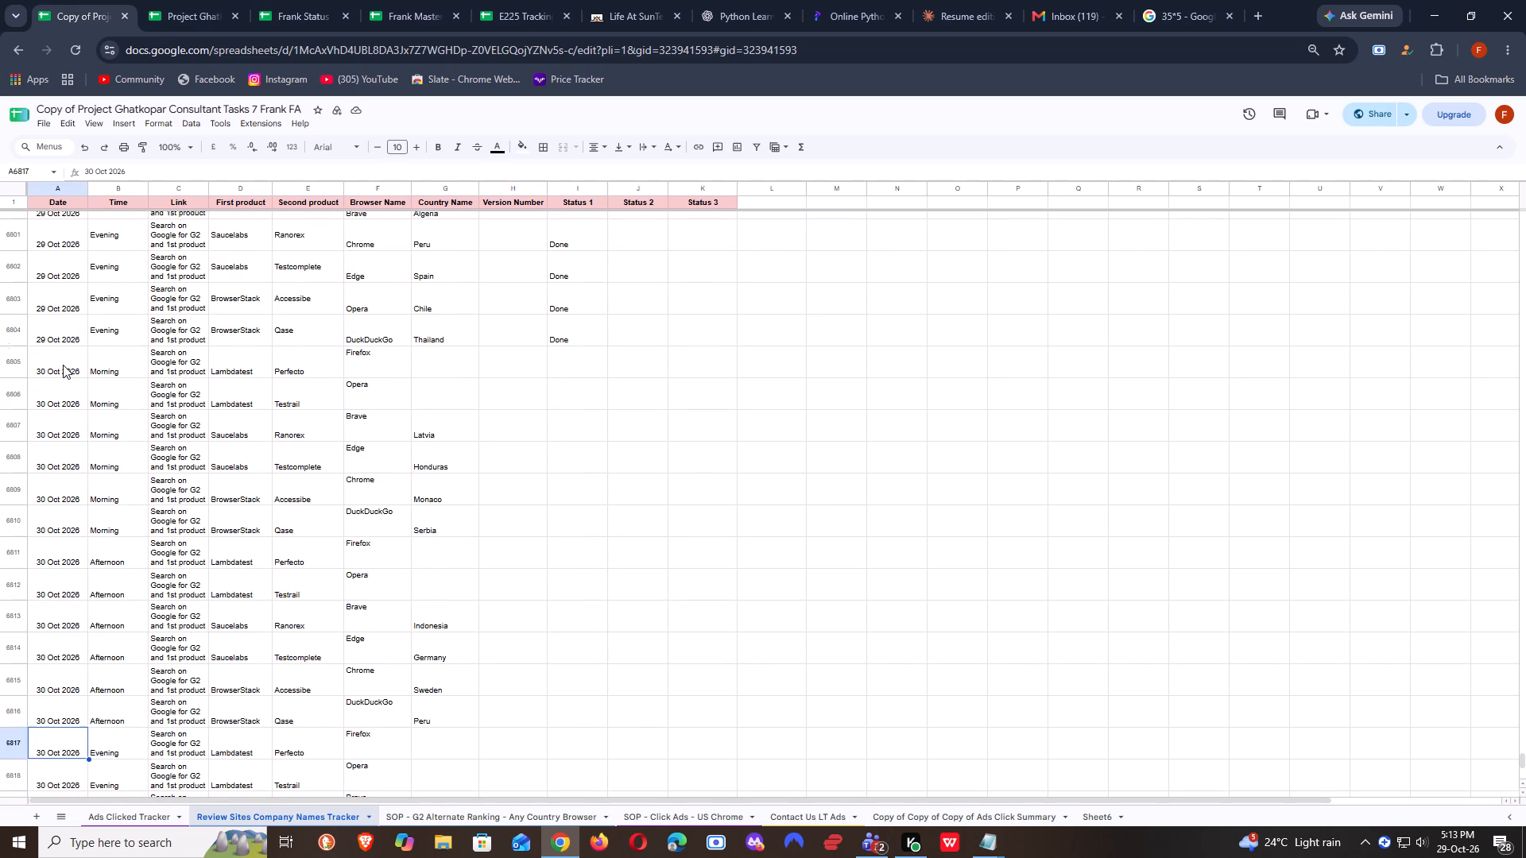
key("Down")
key("Down")
key("Down")
key("Down")
key("Down")
key("Down")
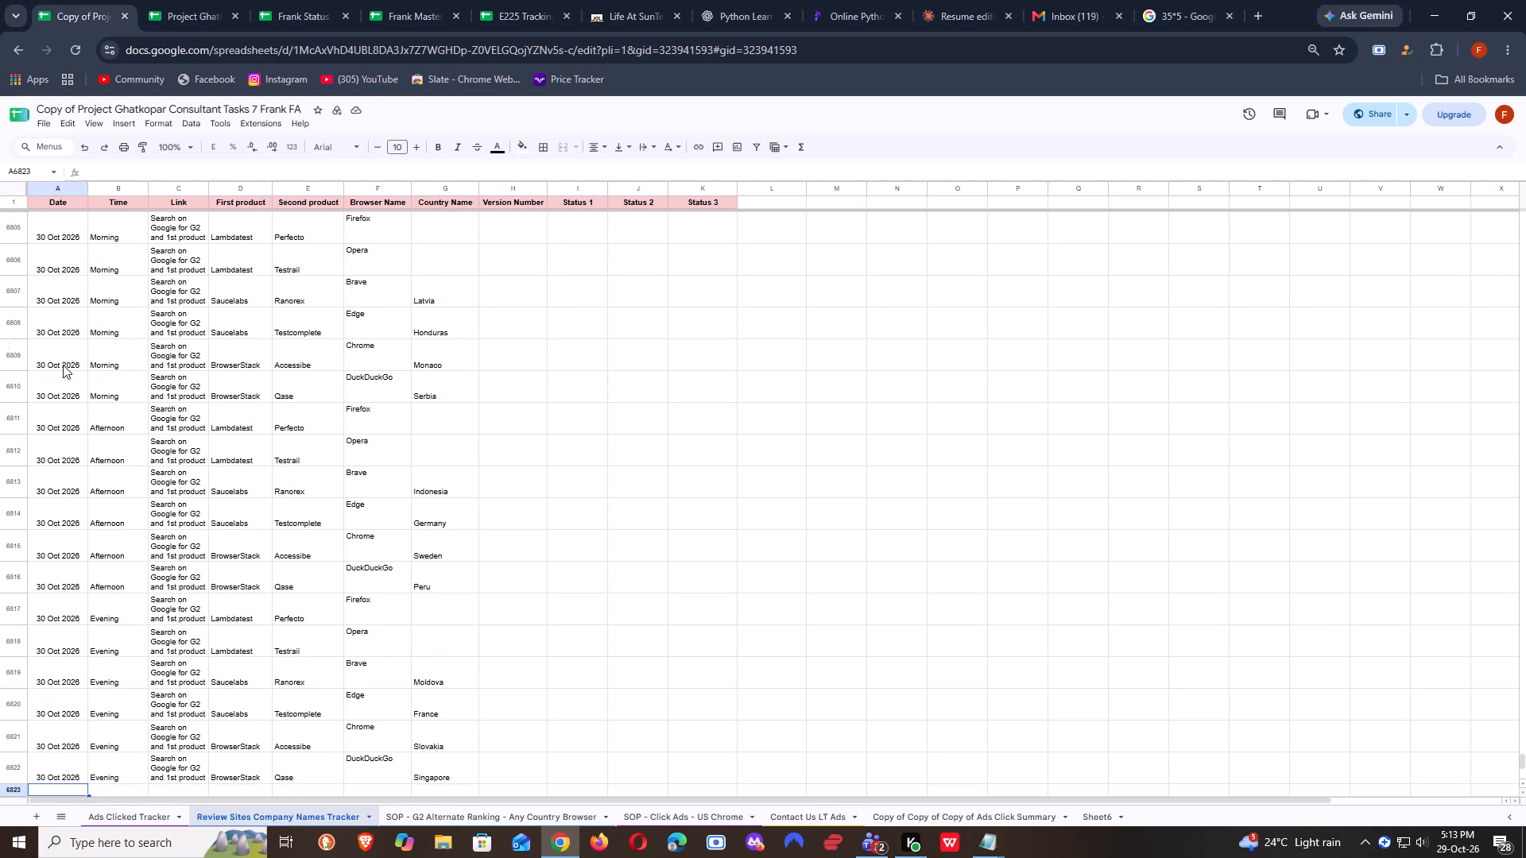
Look back over the 29 Oct 2026 block and the adjoining 28 Oct 2026 rows, checking their entries and statuses.
scroll(377, 380, "up", 5)
scroll(831, 444, "down", 2)
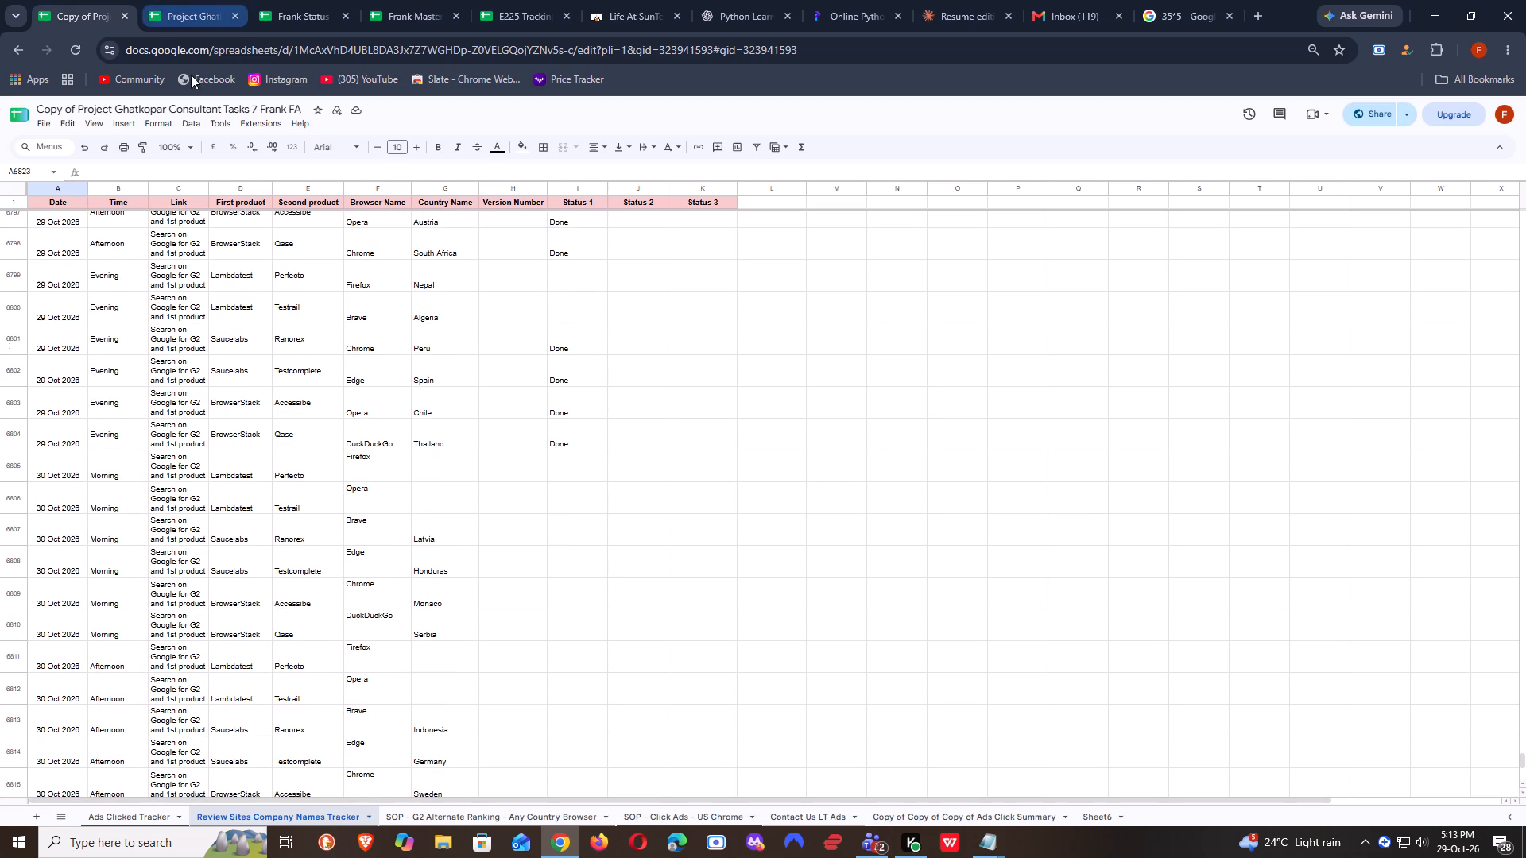
scroll(230, 409, "up", 5)
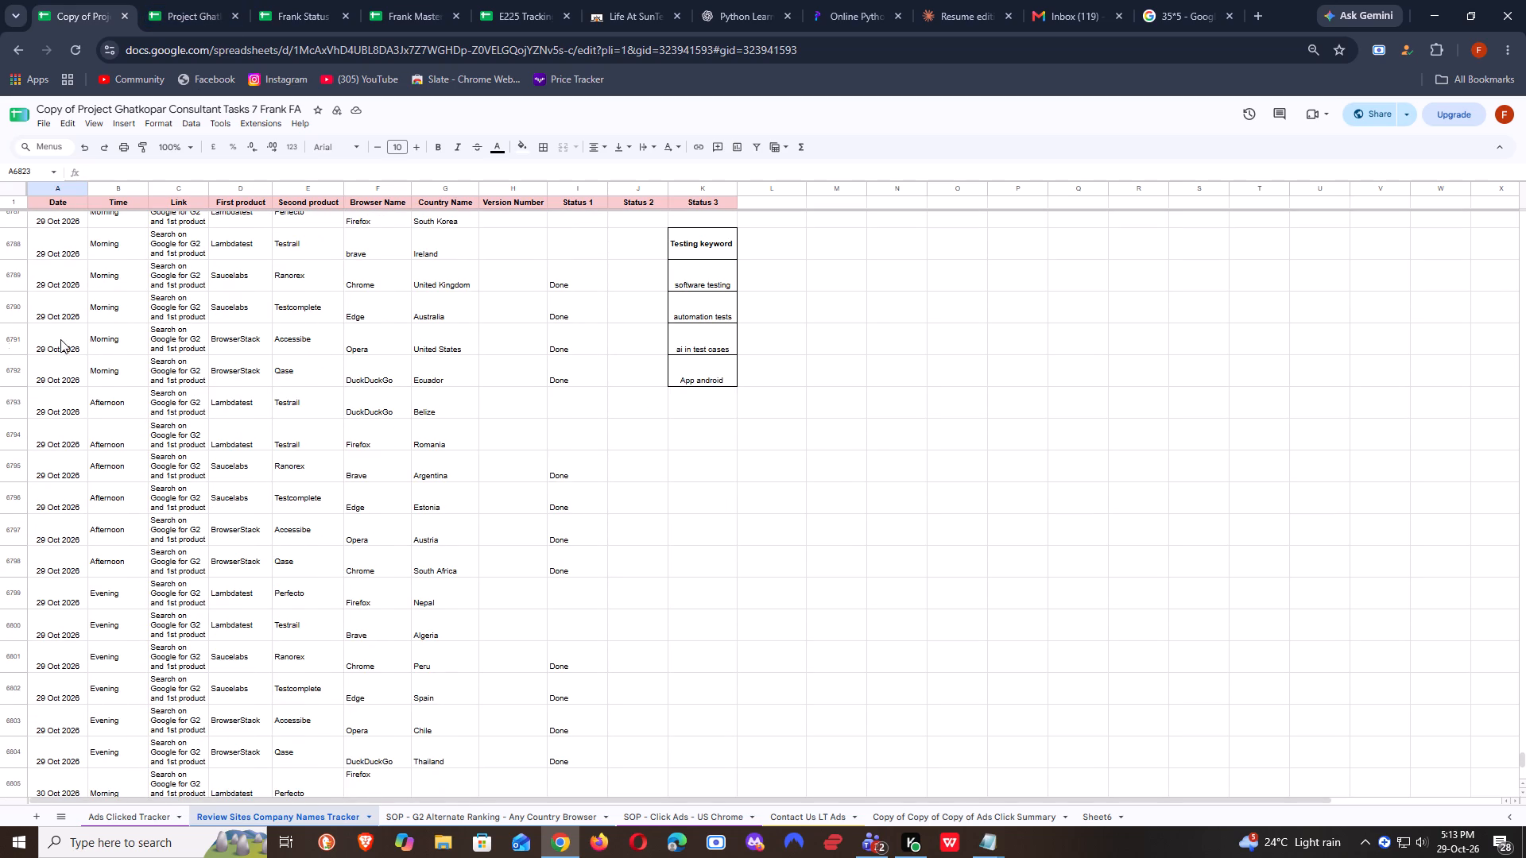
scroll(60, 338, "up", 2)
scroll(49, 387, "down", 1)
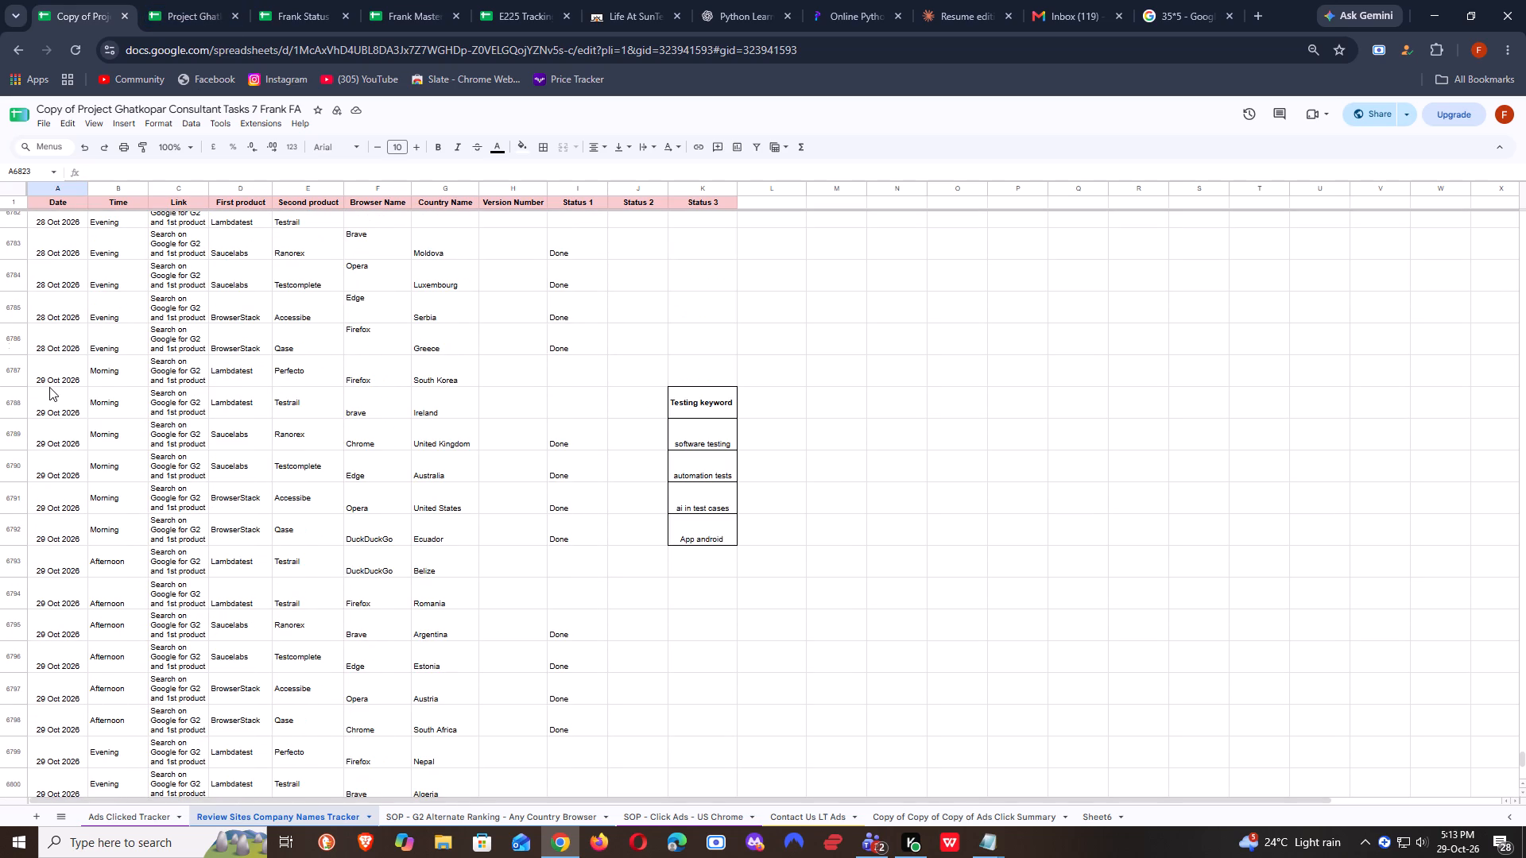
scroll(49, 387, "down", 2)
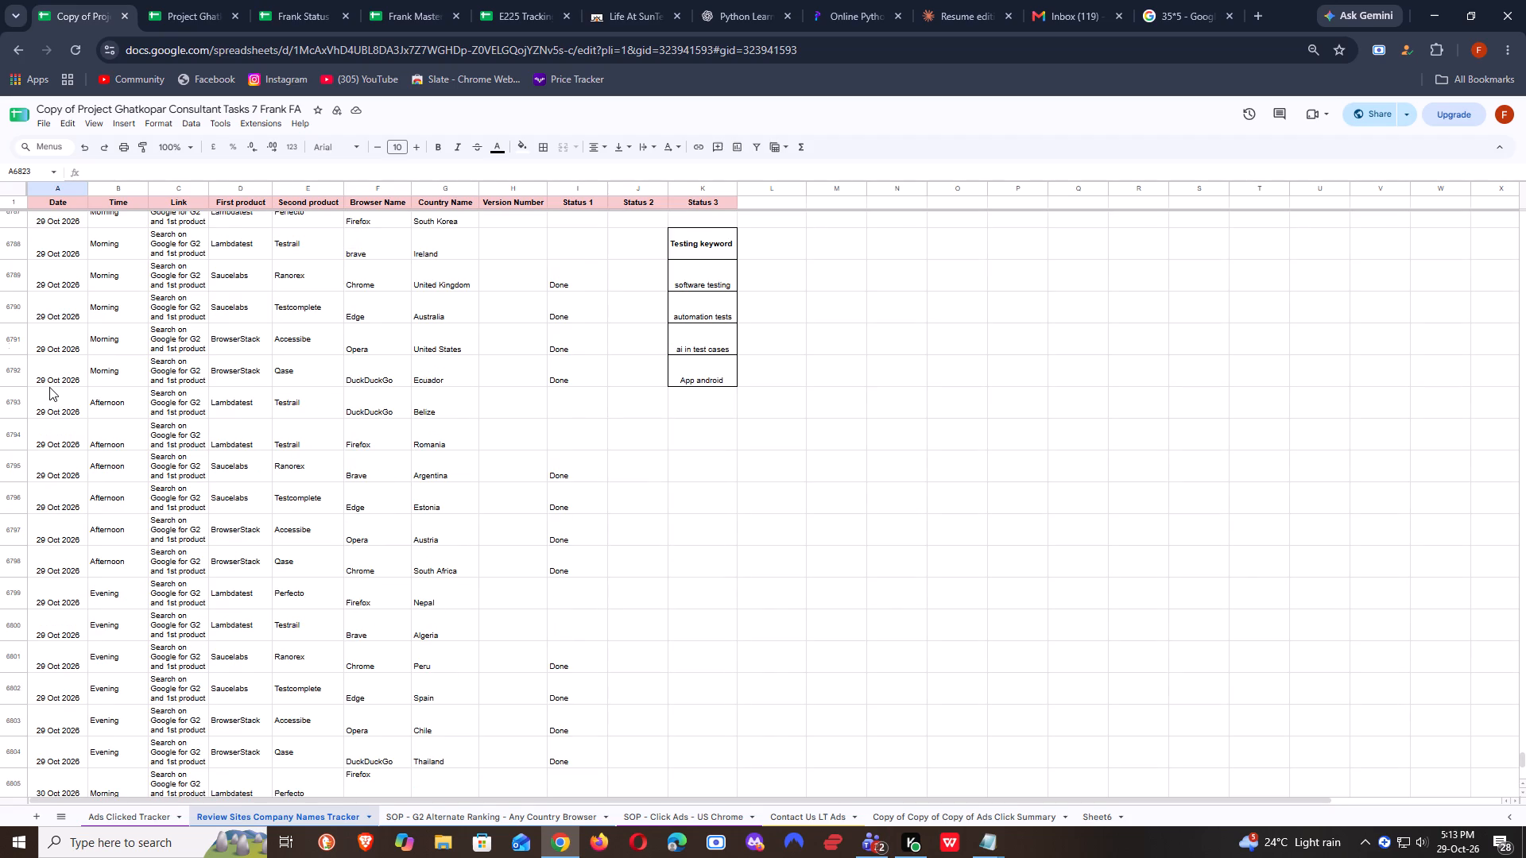
scroll(49, 387, "up", 5)
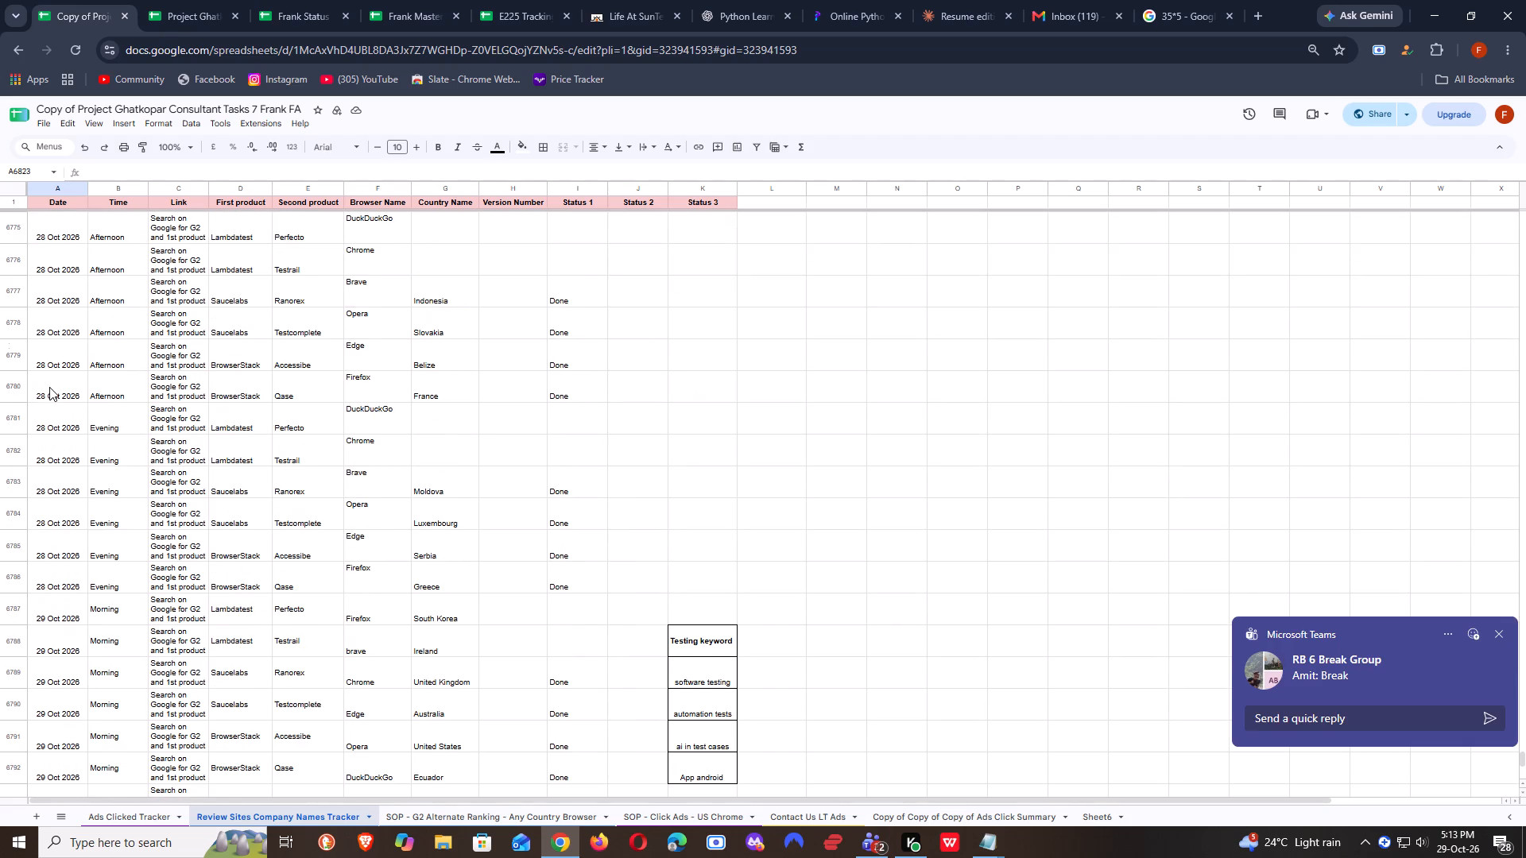
scroll(49, 387, "down", 4)
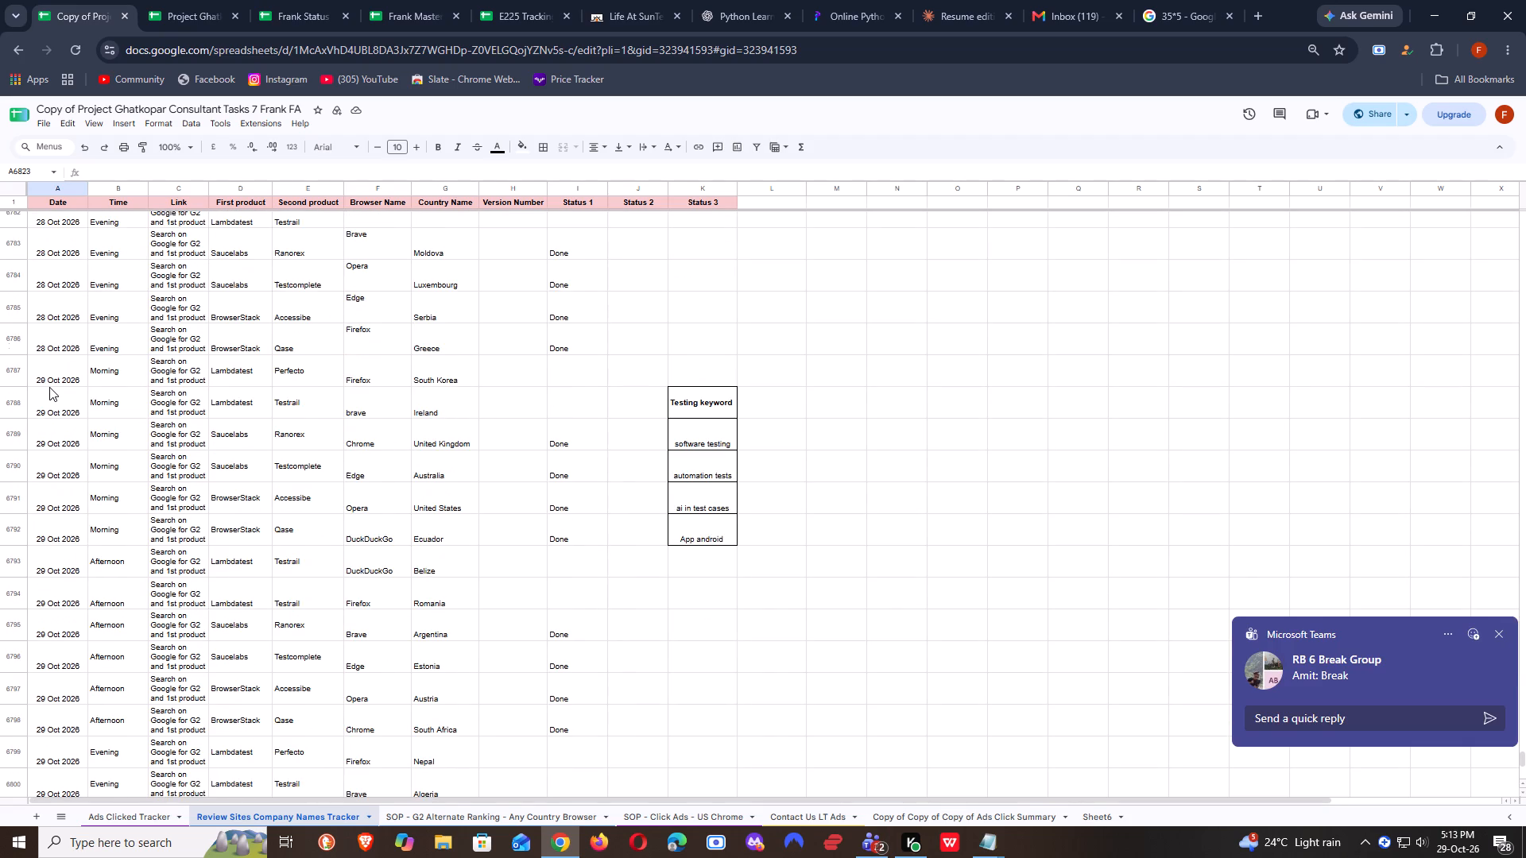
scroll(56, 384, "up", 1)
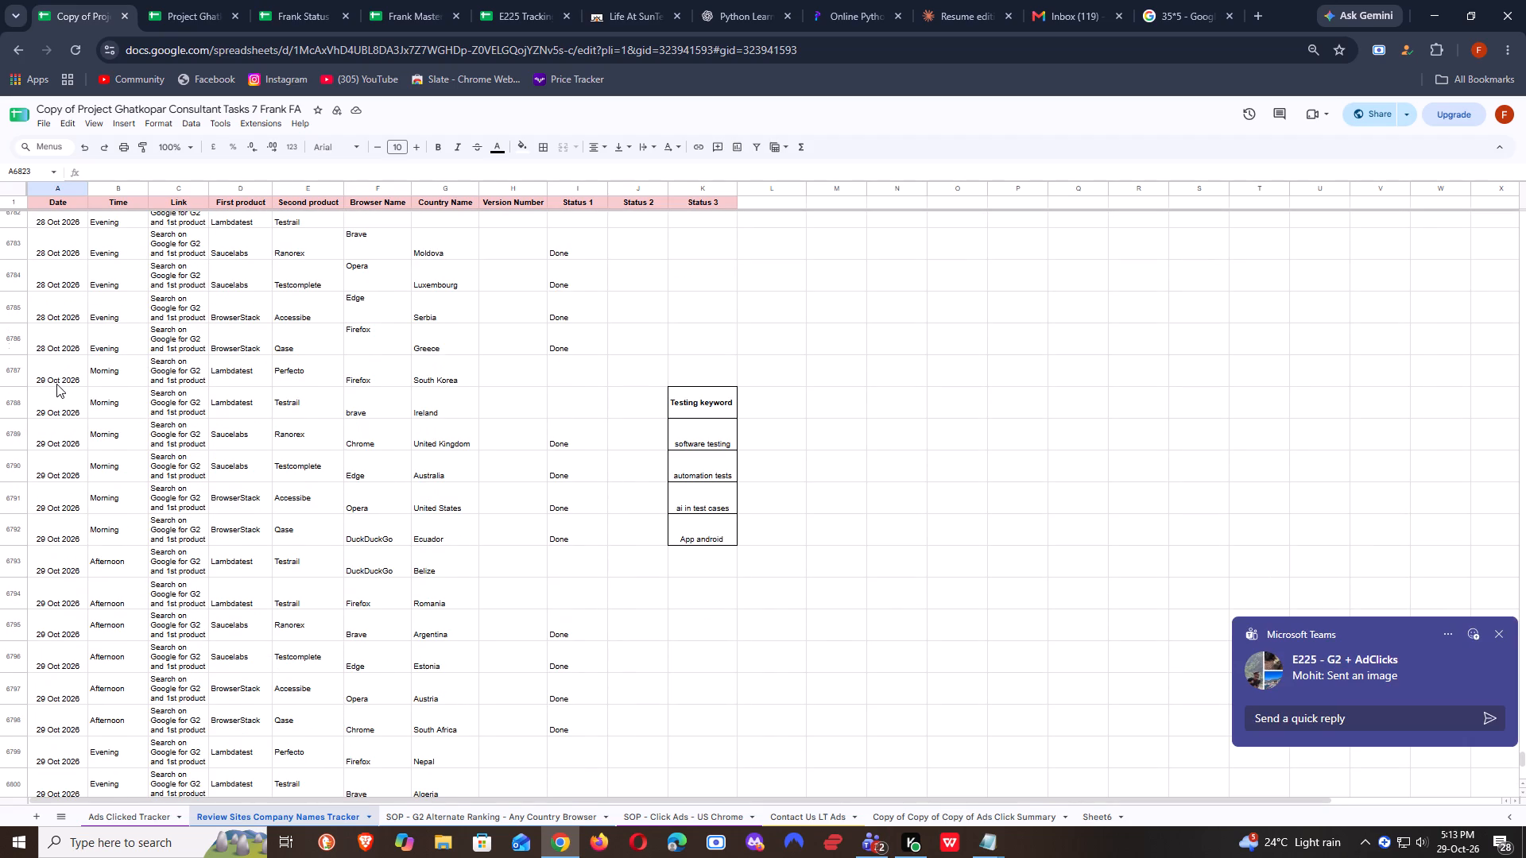
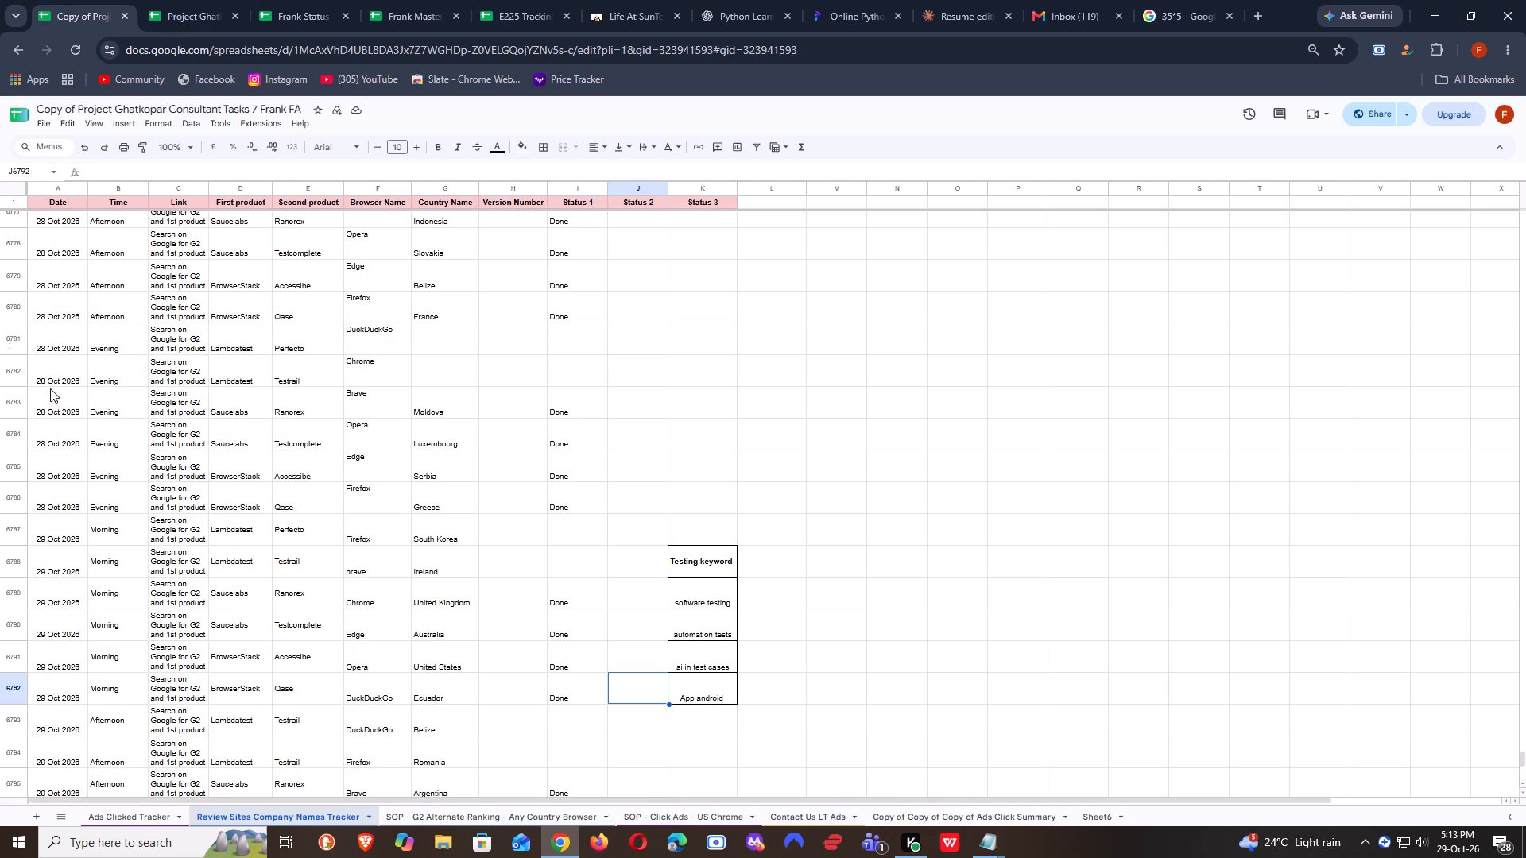
Move the Testing keyword table from Status 3 beside the 29 Oct 2026 morning rows to K6806, beside the 30 Oct 2026 morning rows.
scroll(52, 388, "down", 4)
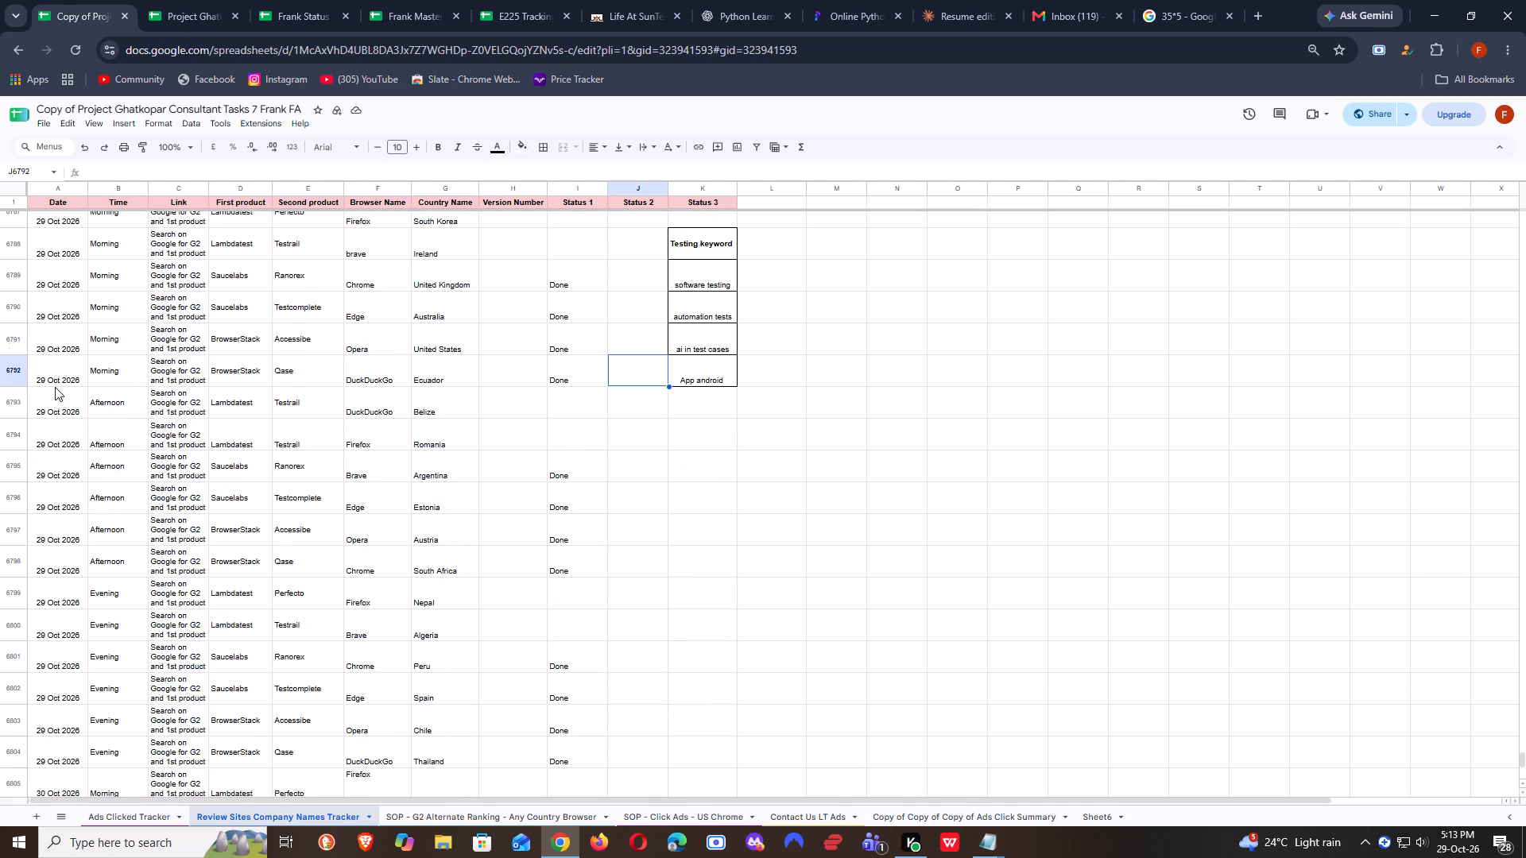
scroll(58, 387, "down", 5)
scroll(58, 388, "up", 4)
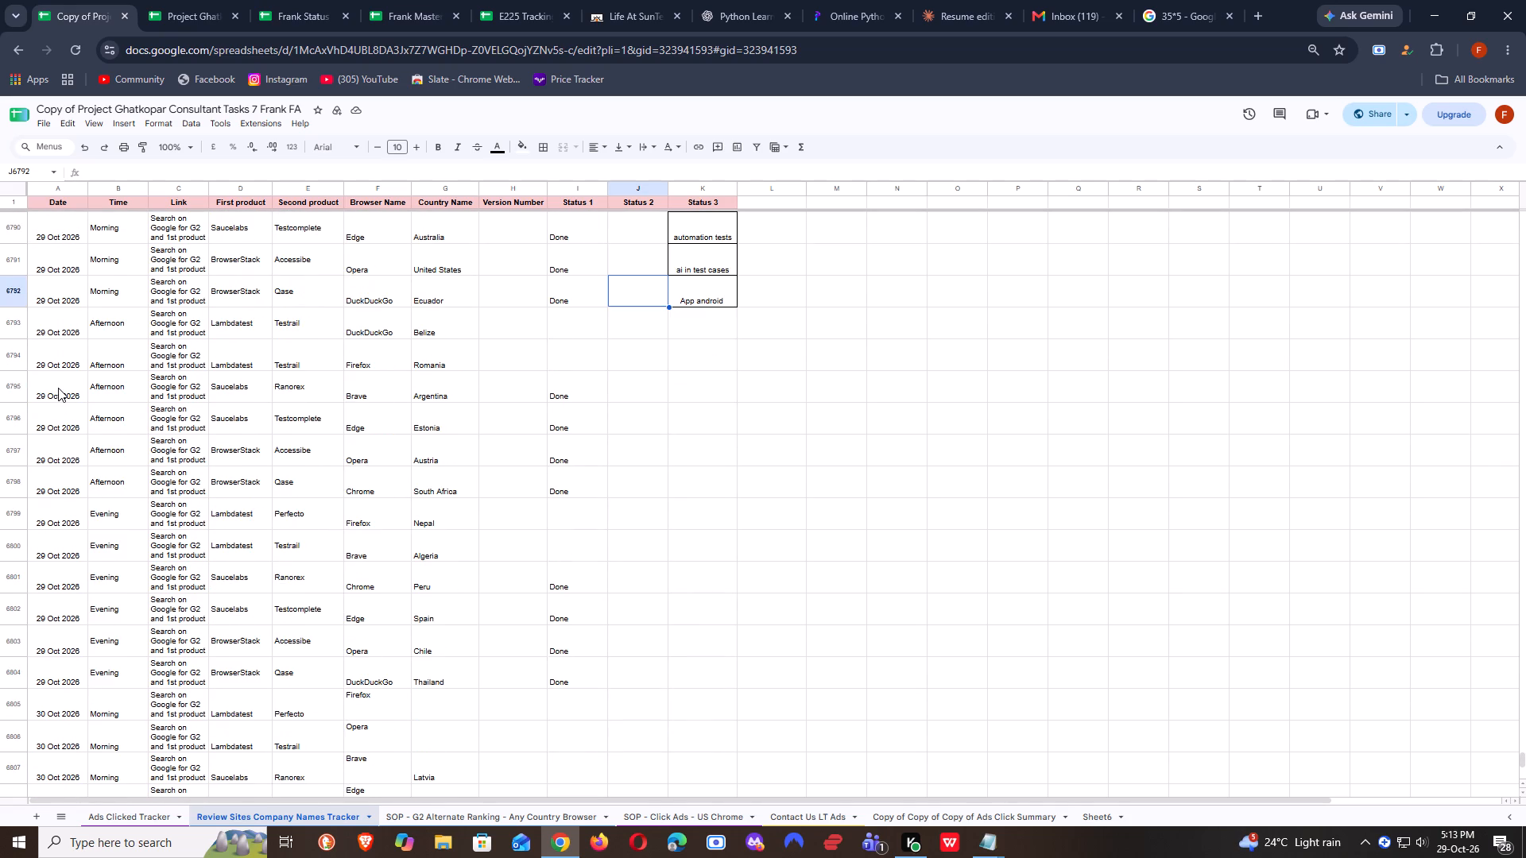
scroll(73, 382, "up", 2)
left_click_drag(688, 327, 713, 467)
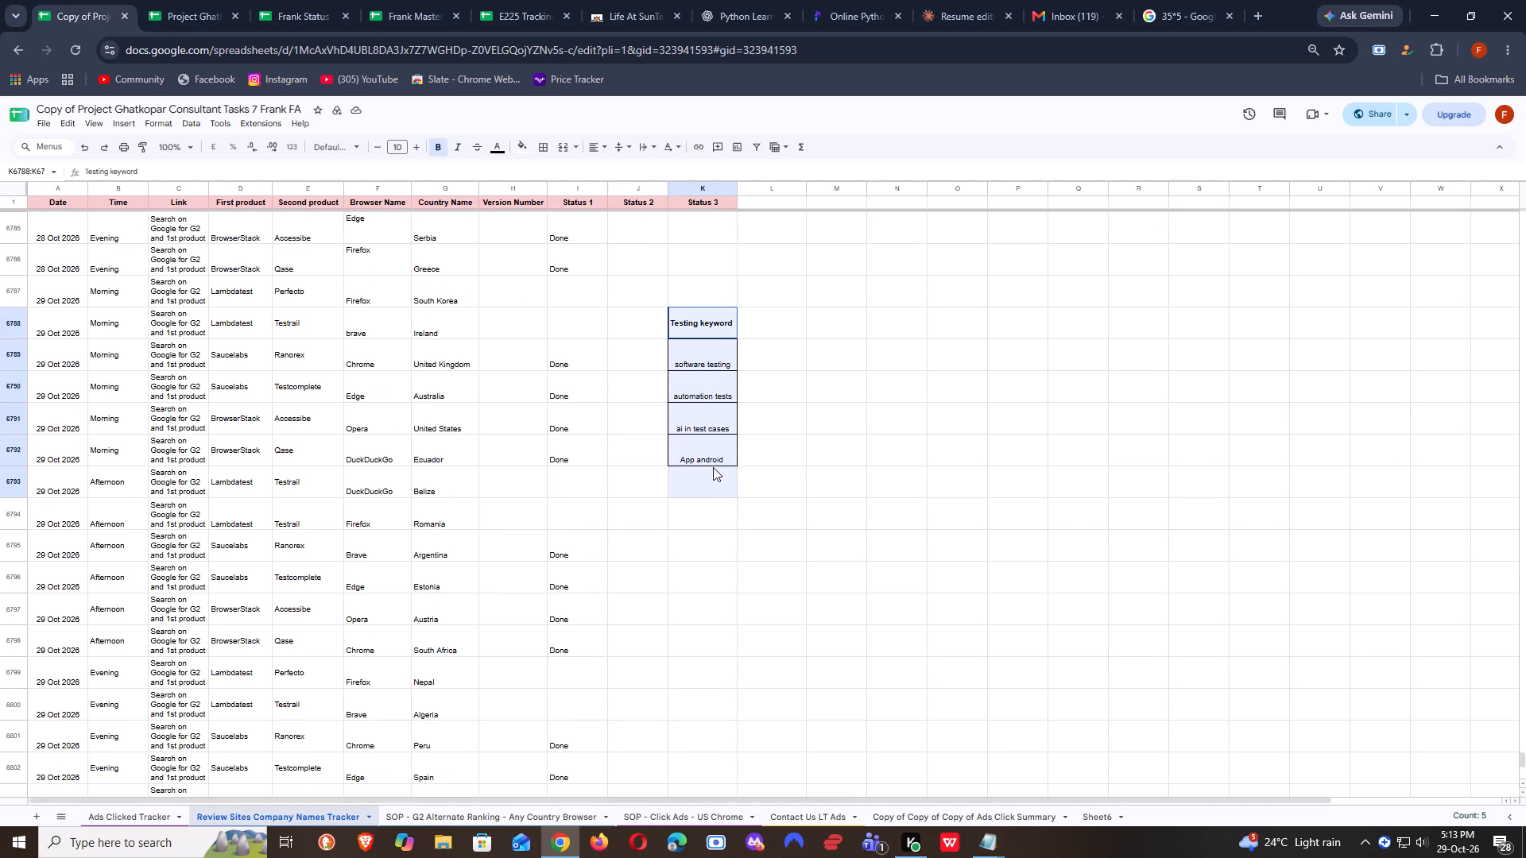
left_click_drag(713, 467, 709, 452)
key("ctrl+x")
left_click(712, 477)
scroll(679, 482, "down", 2)
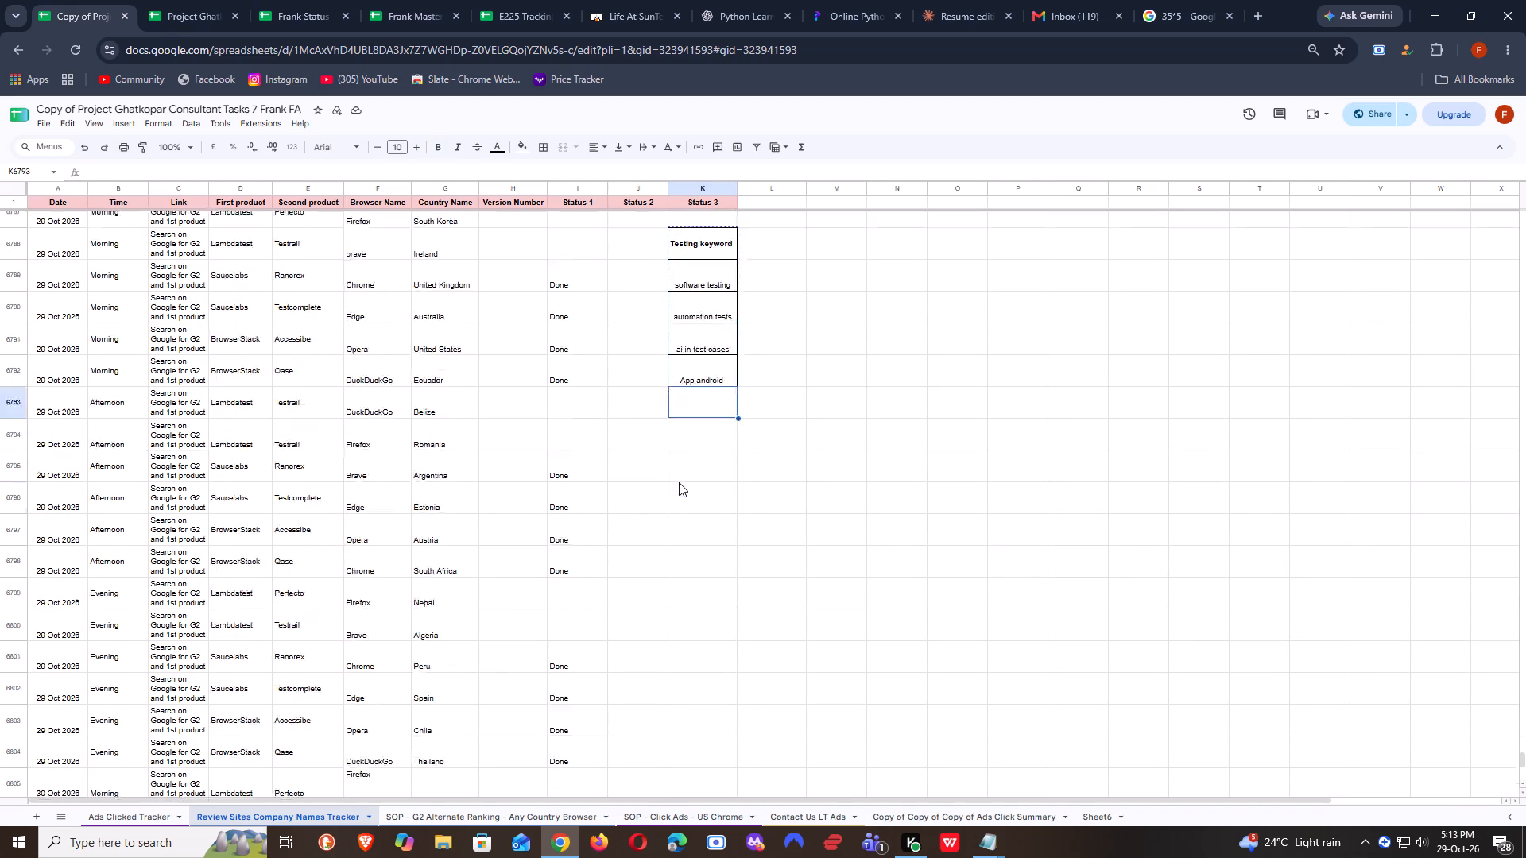
scroll(679, 482, "down", 3)
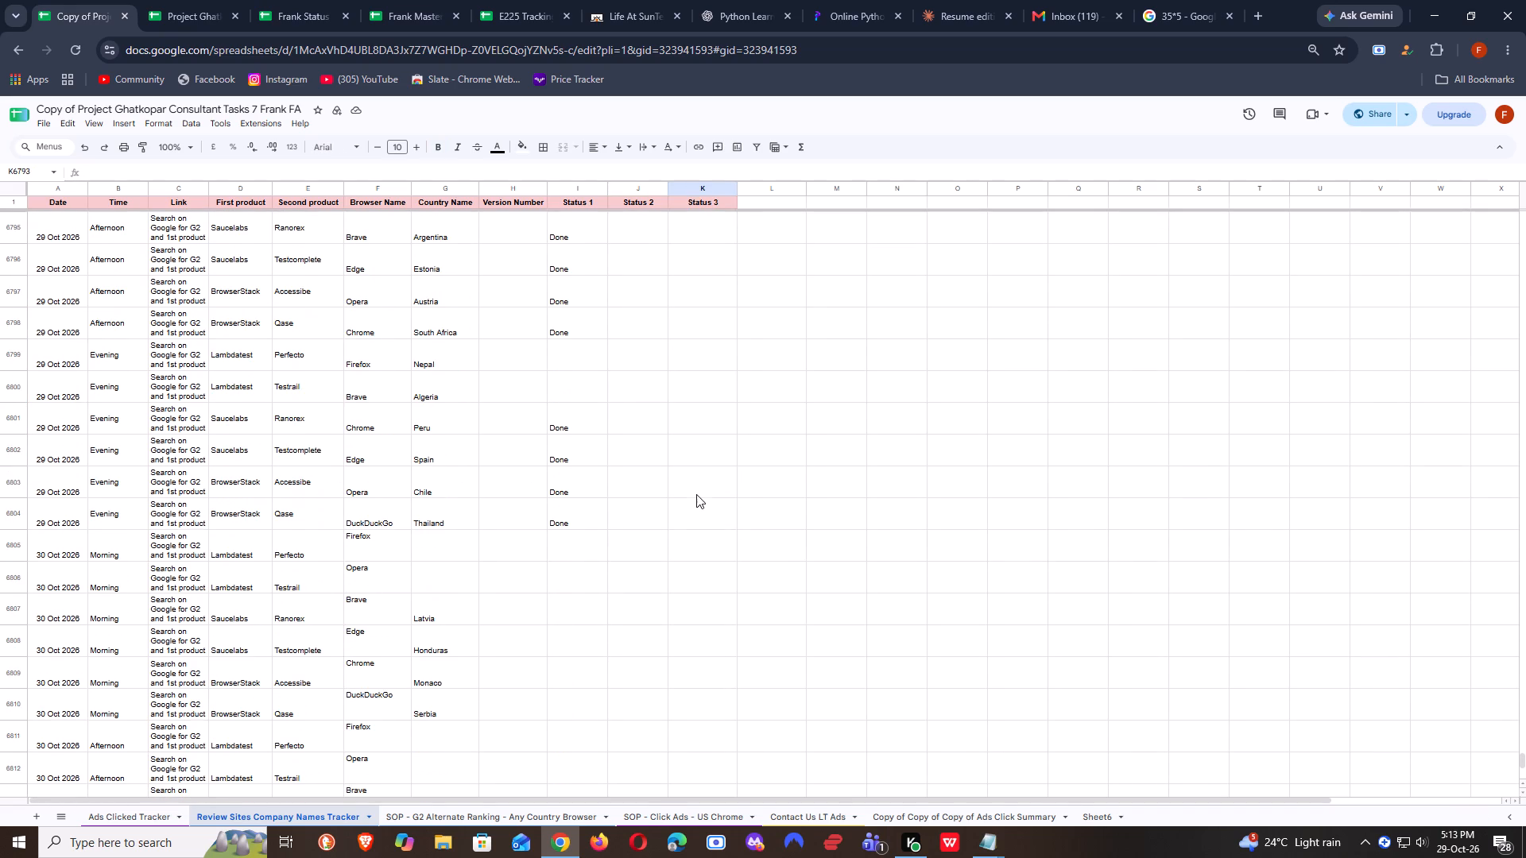
left_click(696, 494)
key("ctrl+v")
left_click(674, 573)
Check the remaining 30 Oct 2026 rows, then look over the keyword click tables on the Ads Clicked Tracker sheet.
scroll(557, 555, "down", 2)
scroll(373, 399, "down", 3)
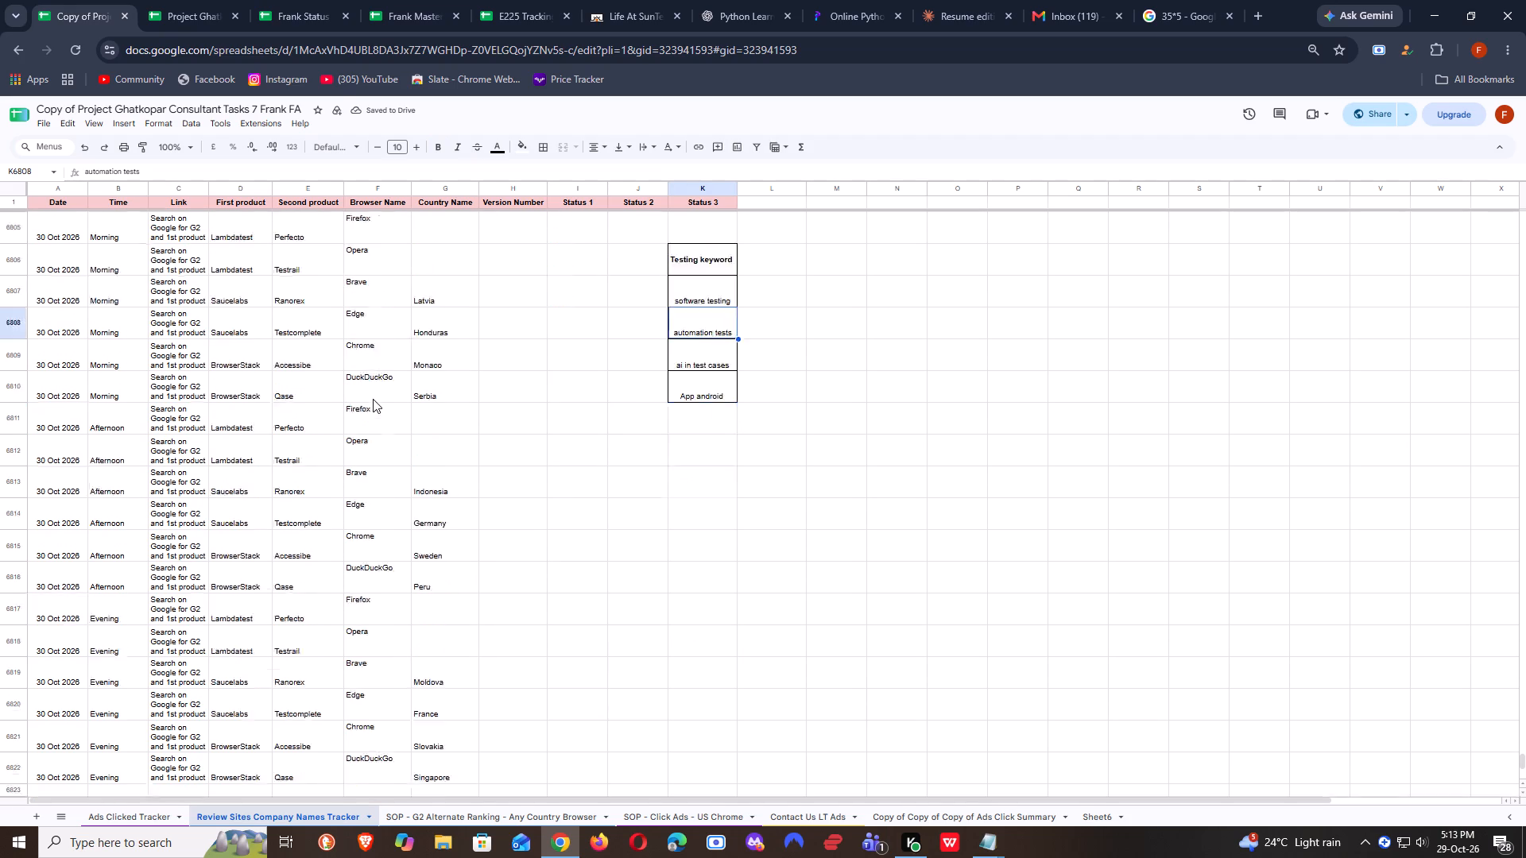
scroll(373, 399, "down", 2)
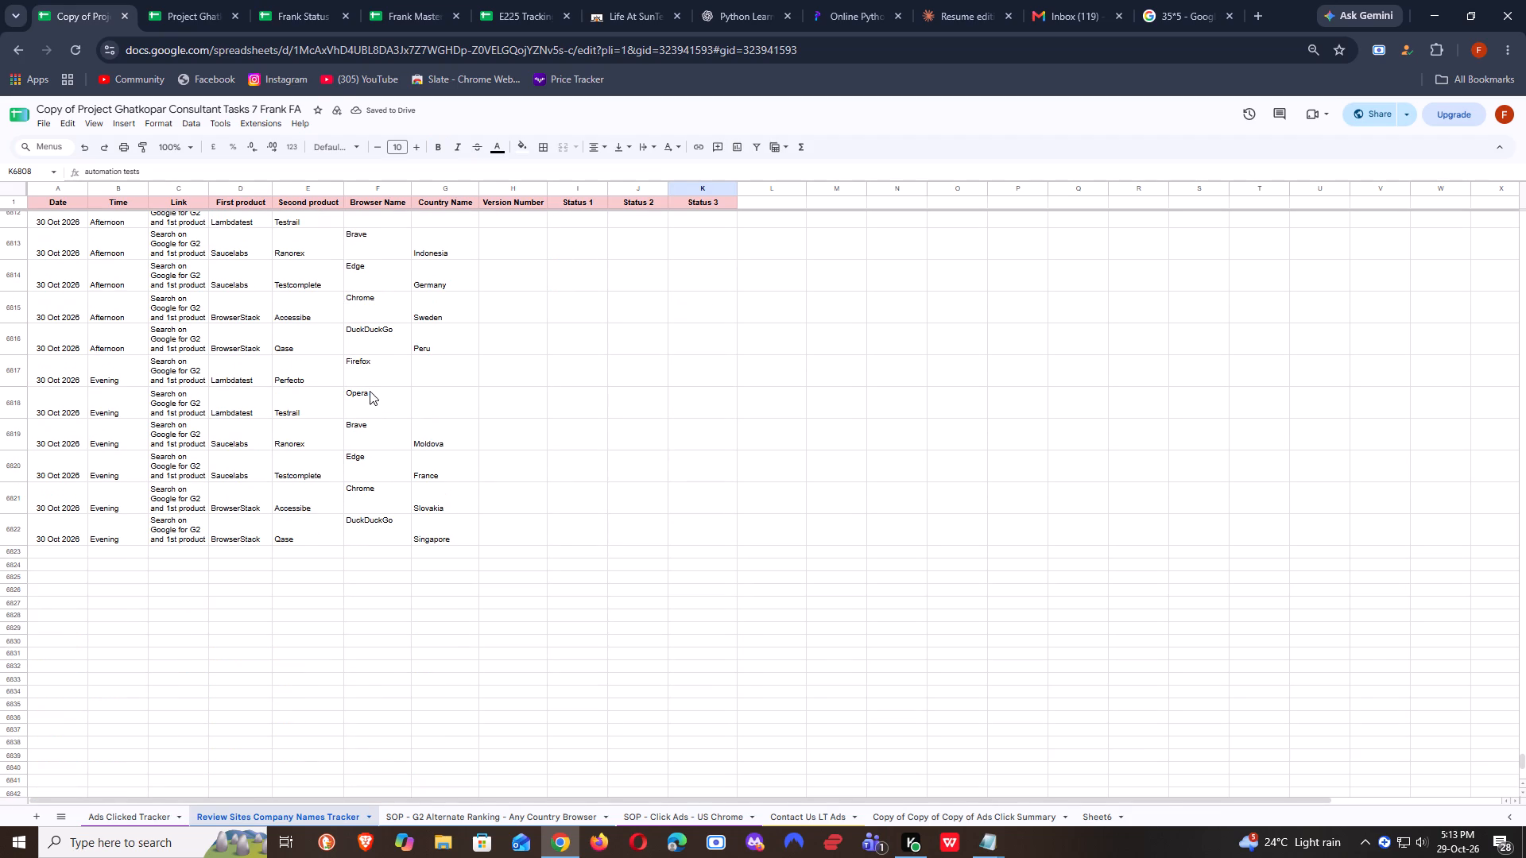
left_click(153, 811)
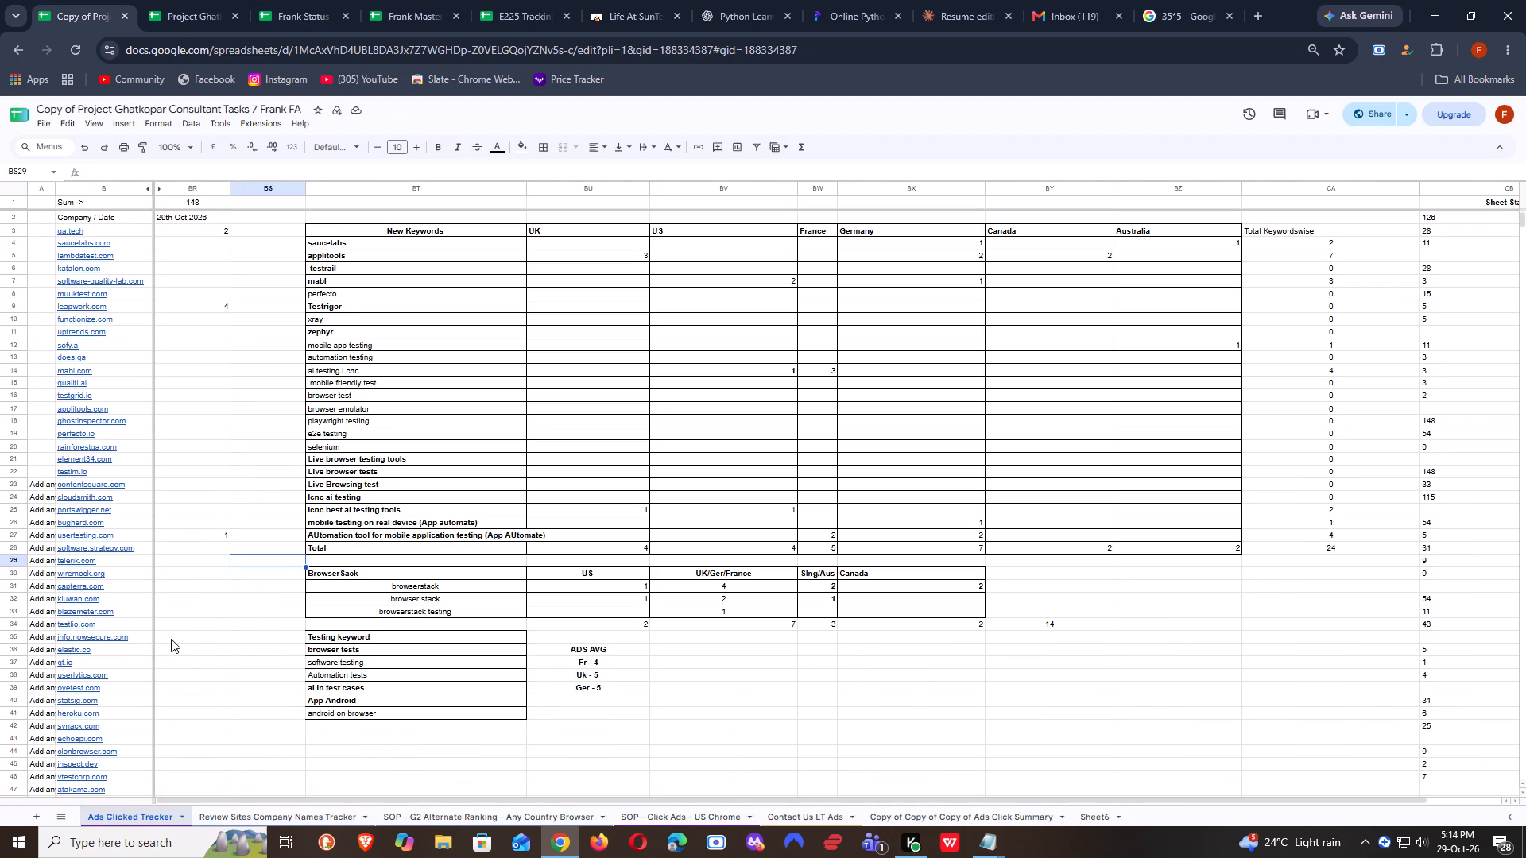
left_click(171, 639)
left_click(237, 622)
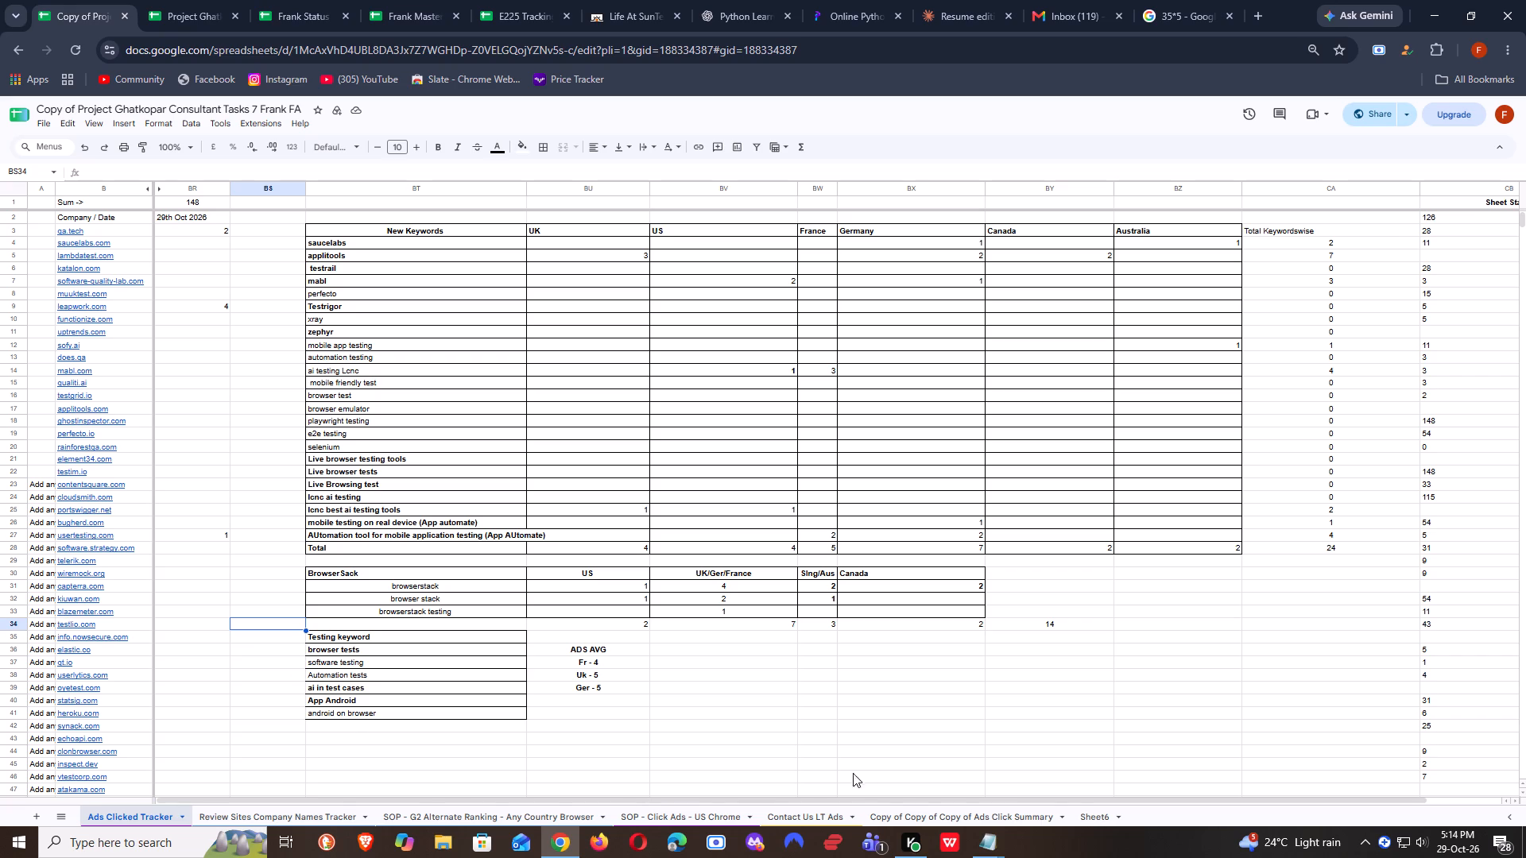
left_click(815, 738)
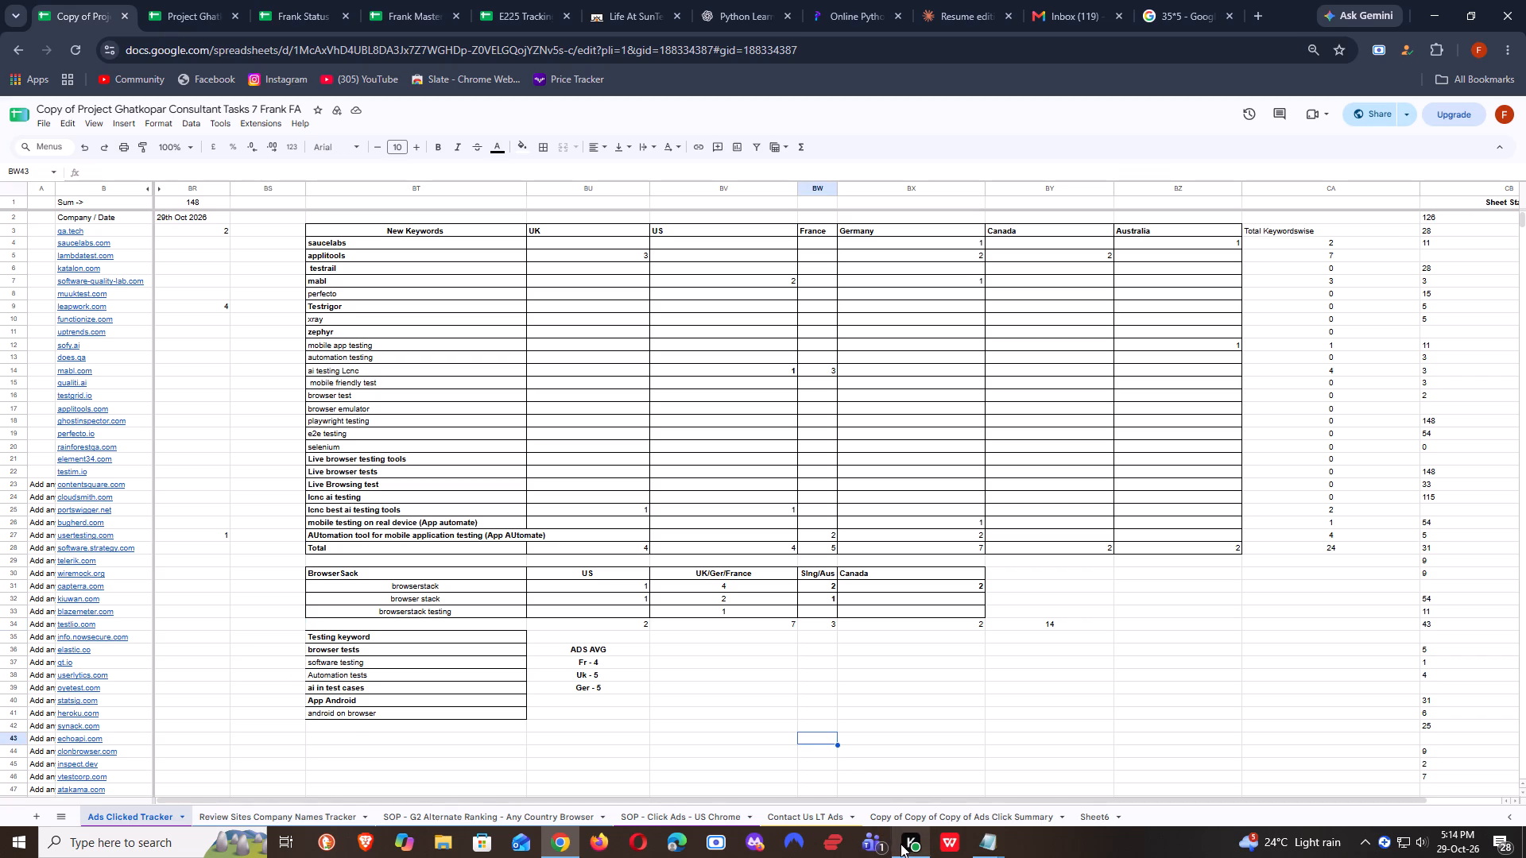
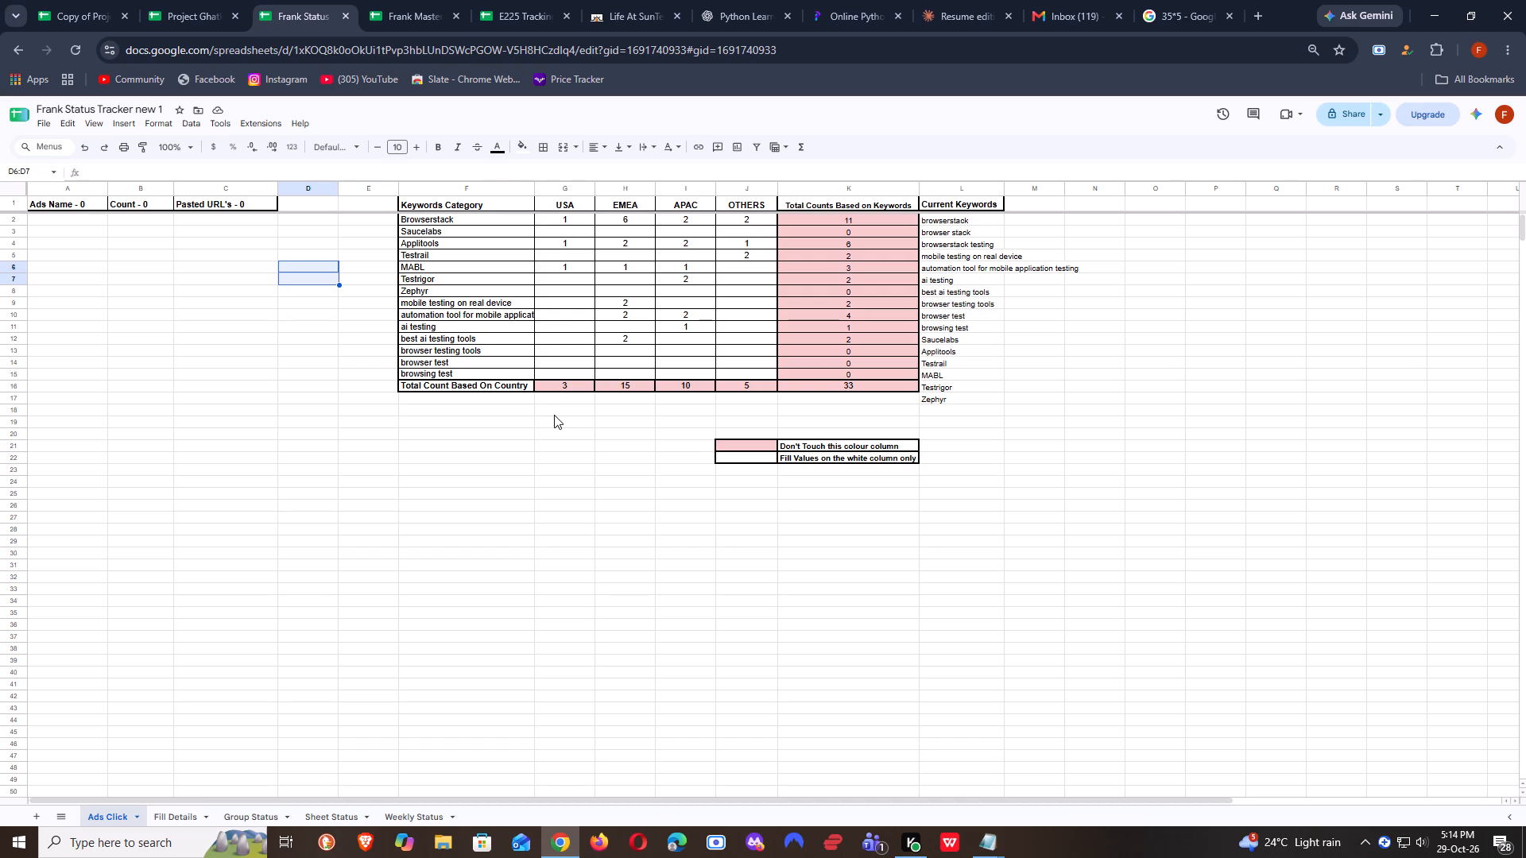
Leave the status tracker and switch to the Programiz online Python compiler page showing main.py.
left_click(561, 524)
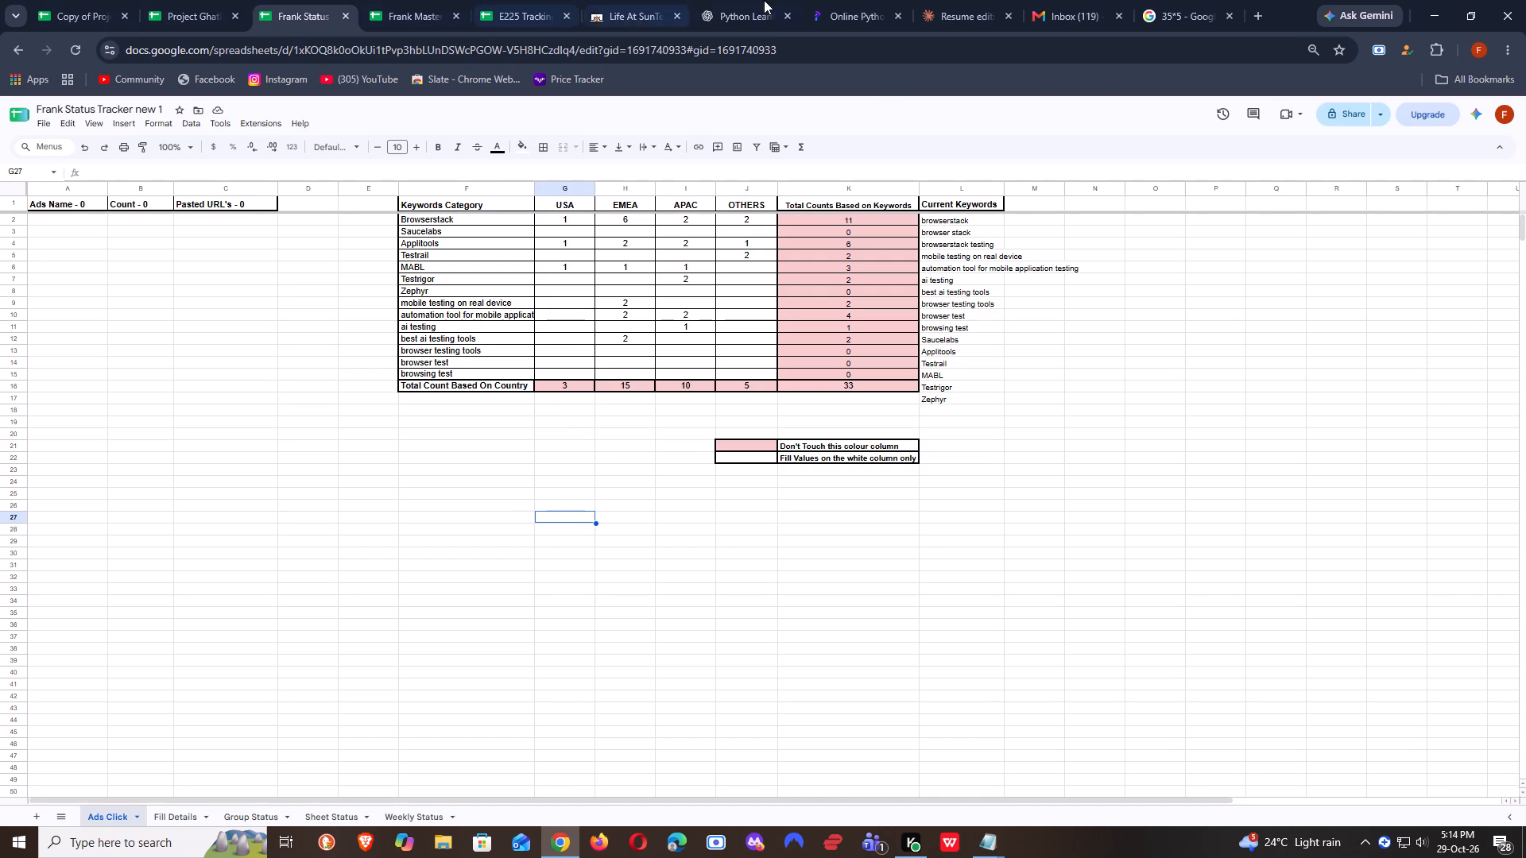
left_click(845, 0)
left_click(768, 0)
left_click(861, 0)
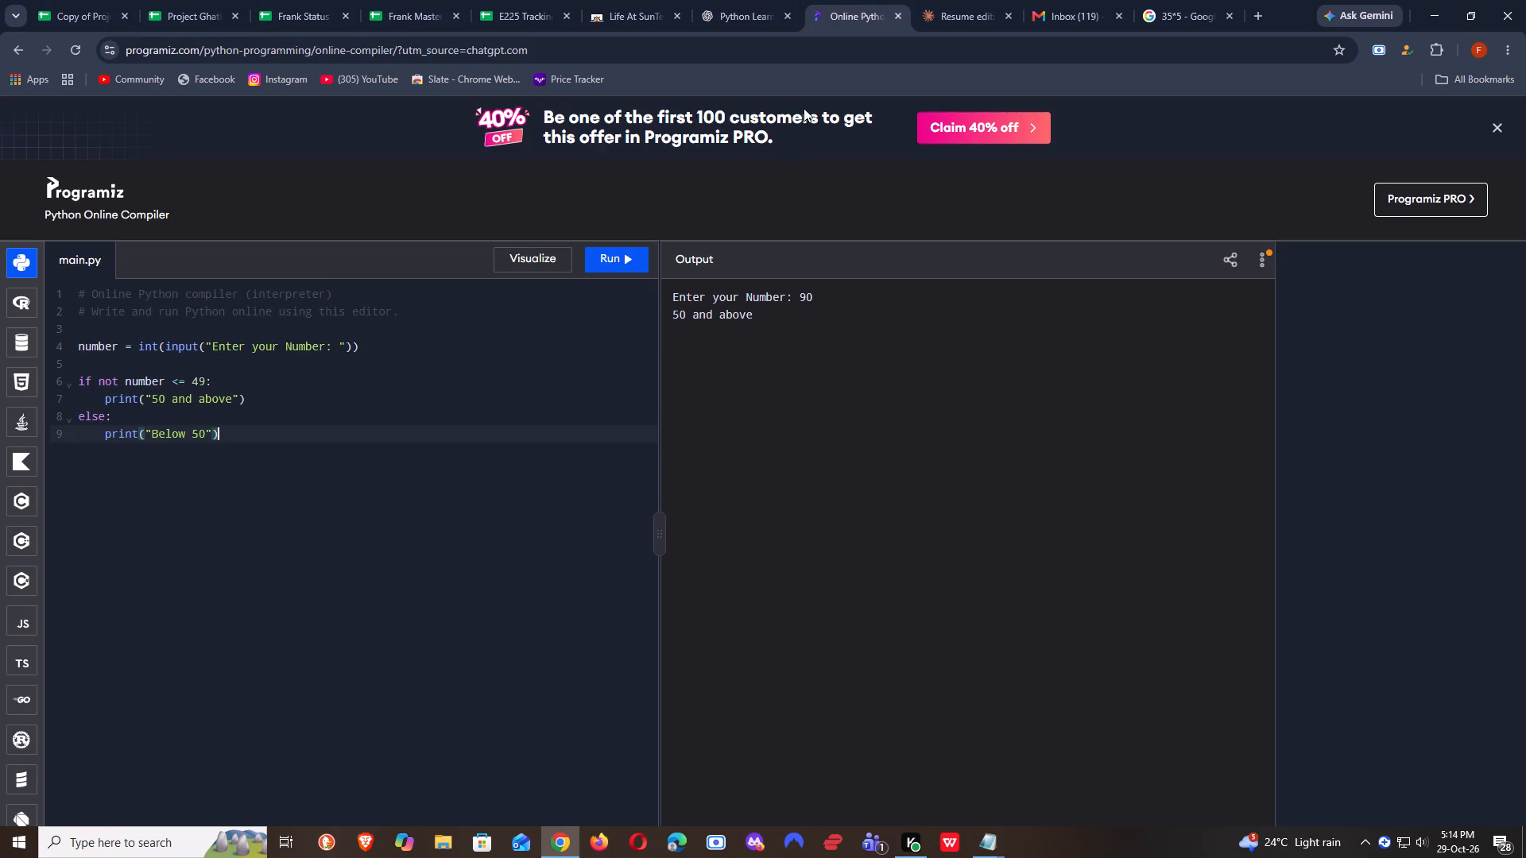
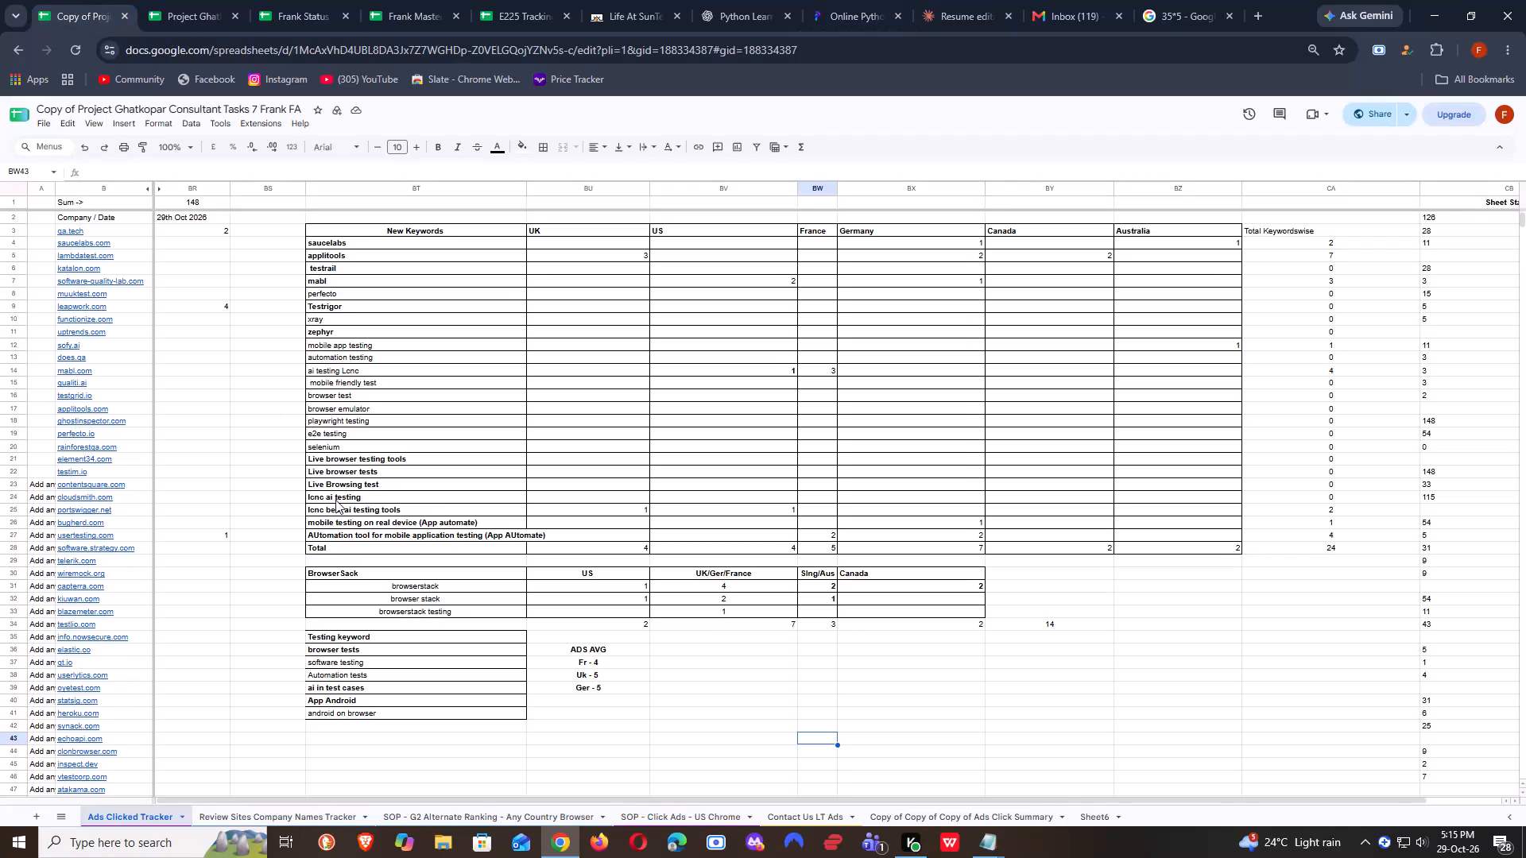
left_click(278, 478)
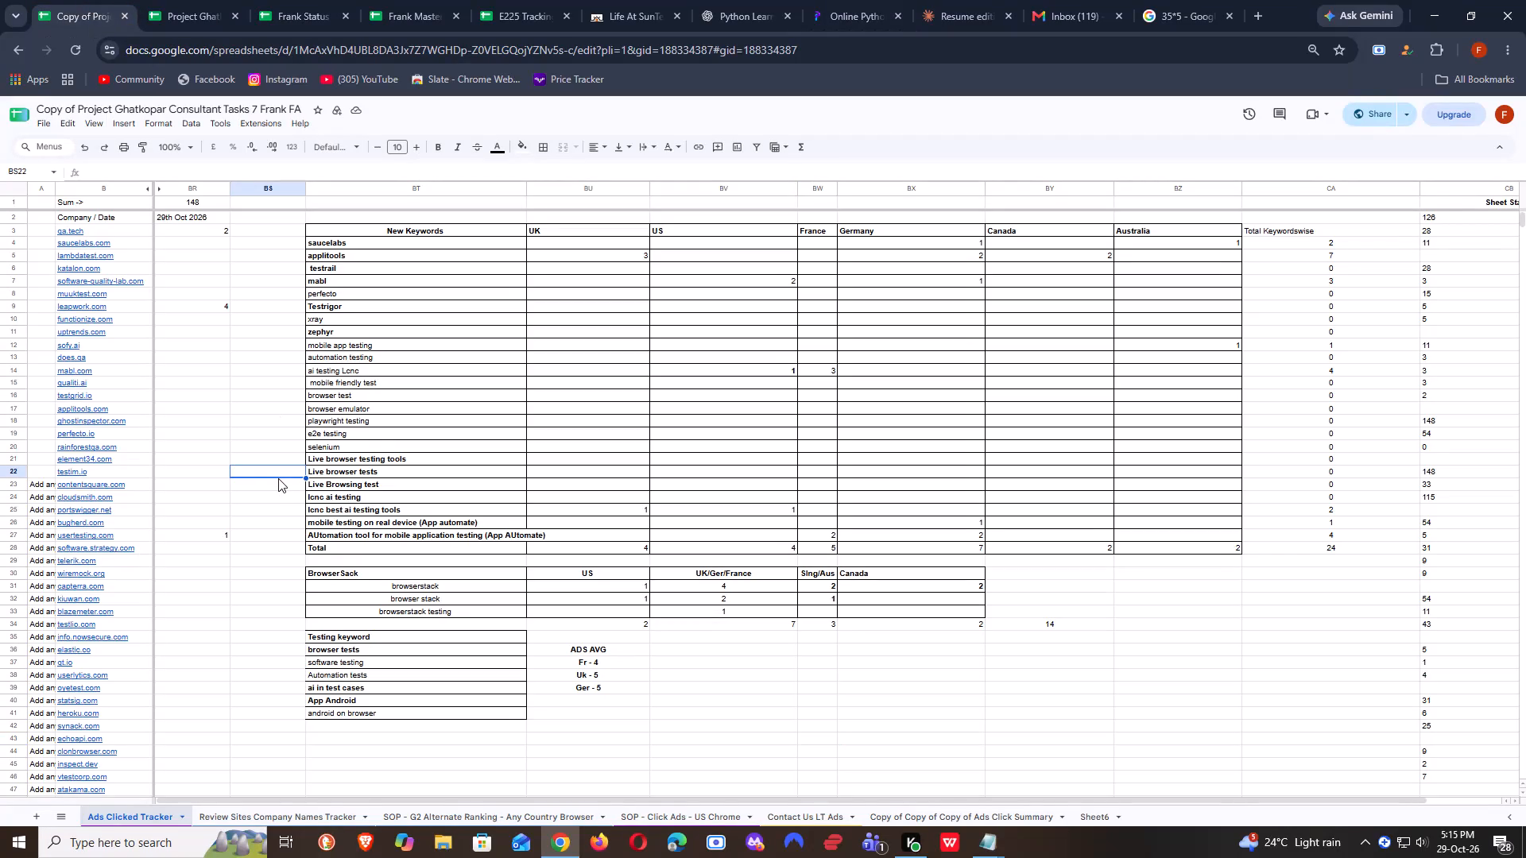